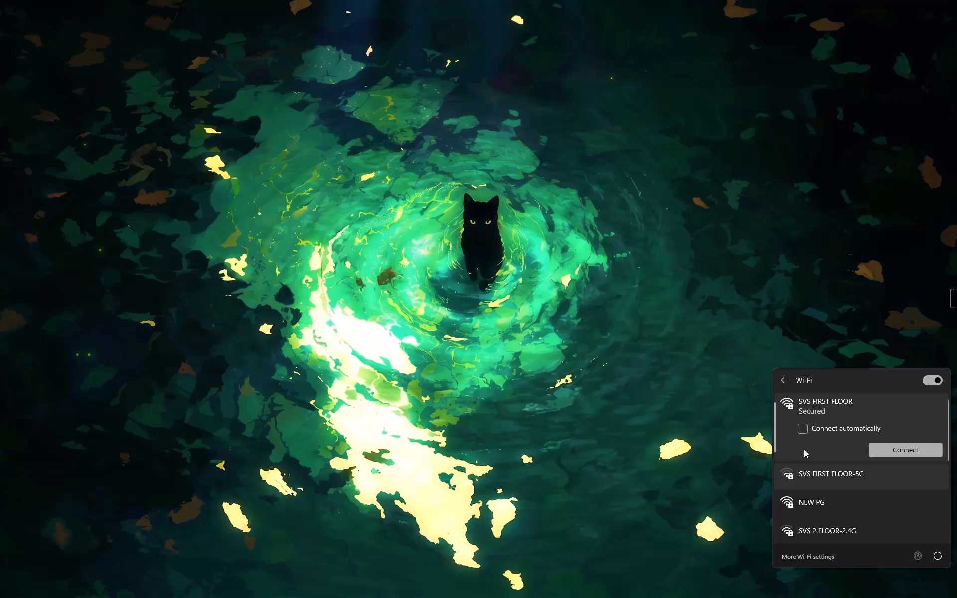
Connect to the SVS FIRST FLOOR Wi-Fi network.
{"action": "left_click", "coordinate": [910, 449]}
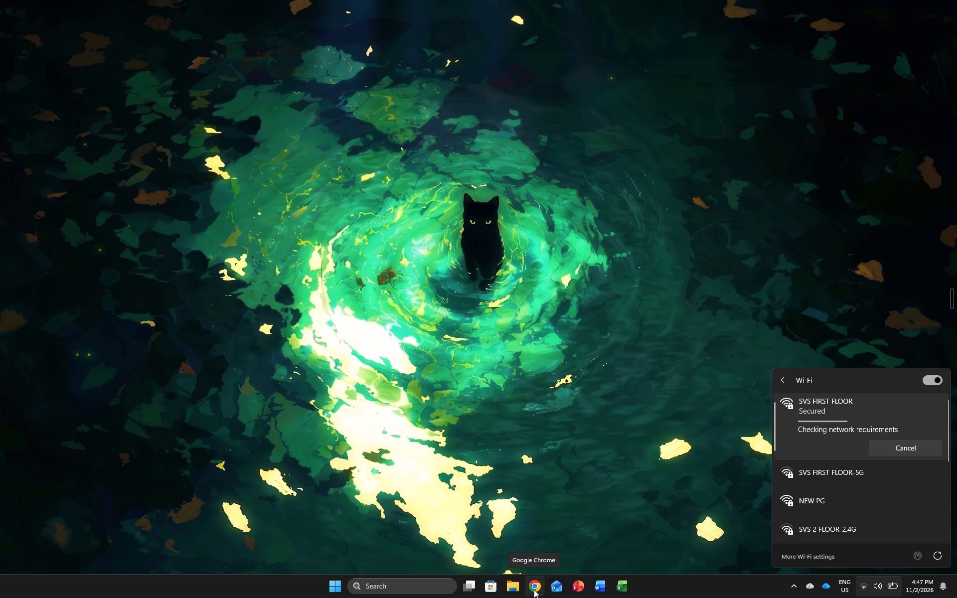
Open Google Chrome with the second listed user profile.
{"action": "left_click", "coordinate": [534, 590]}
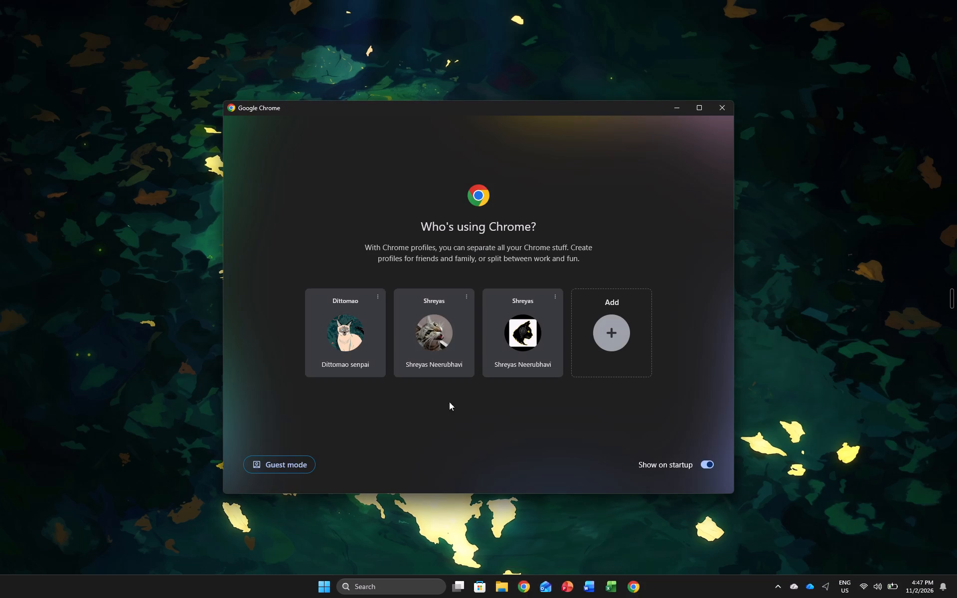
{"action": "left_click", "coordinate": [429, 361]}
Go to the monkeytype.com typing test site.
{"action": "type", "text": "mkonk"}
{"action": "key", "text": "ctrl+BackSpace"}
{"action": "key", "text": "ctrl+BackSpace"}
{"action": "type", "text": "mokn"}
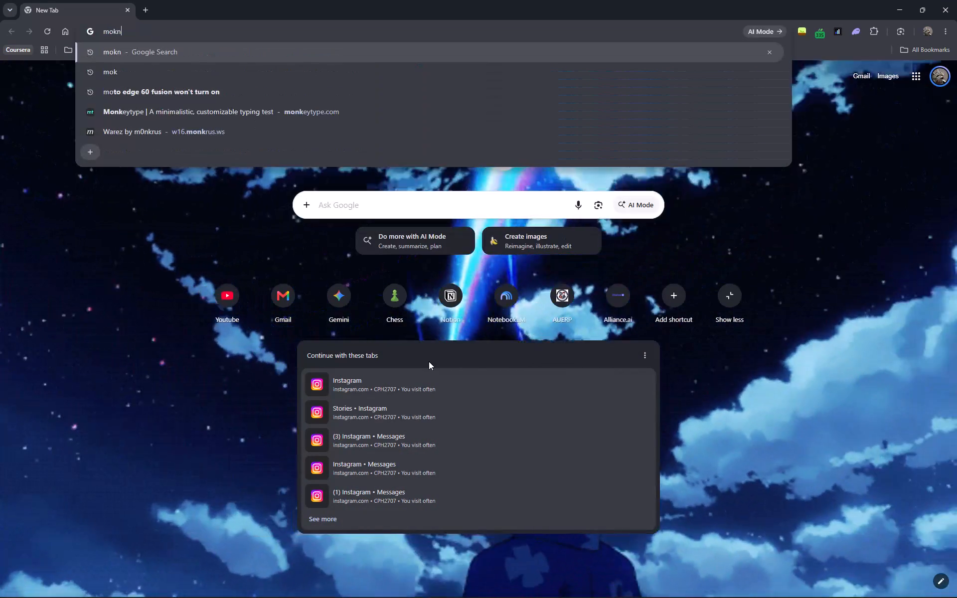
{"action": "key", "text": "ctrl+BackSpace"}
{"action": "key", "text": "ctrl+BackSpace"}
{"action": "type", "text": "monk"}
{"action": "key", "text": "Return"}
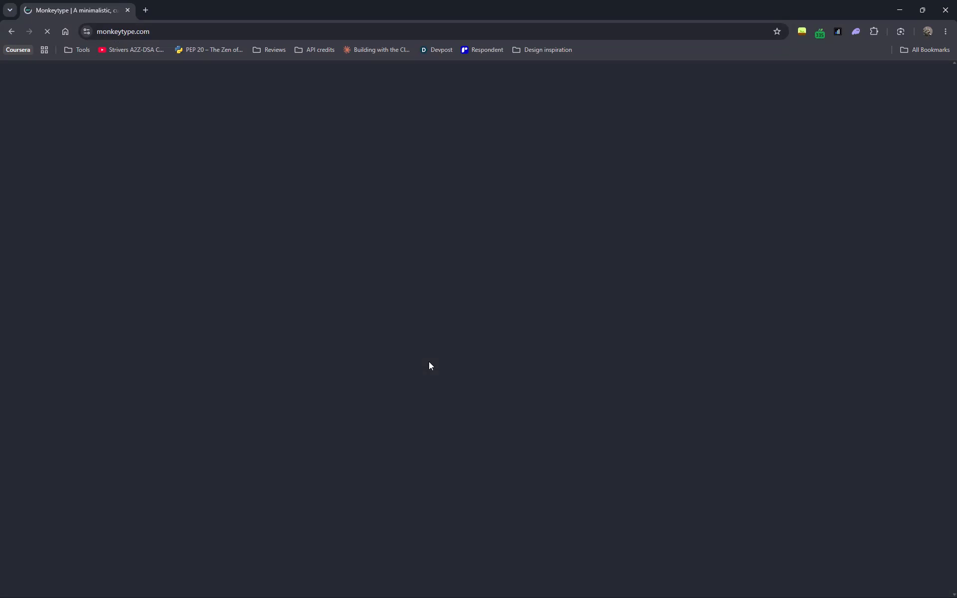
Enter the typing test words "next oh broad shape step sentence got serve", removing the extra characters from the last word.
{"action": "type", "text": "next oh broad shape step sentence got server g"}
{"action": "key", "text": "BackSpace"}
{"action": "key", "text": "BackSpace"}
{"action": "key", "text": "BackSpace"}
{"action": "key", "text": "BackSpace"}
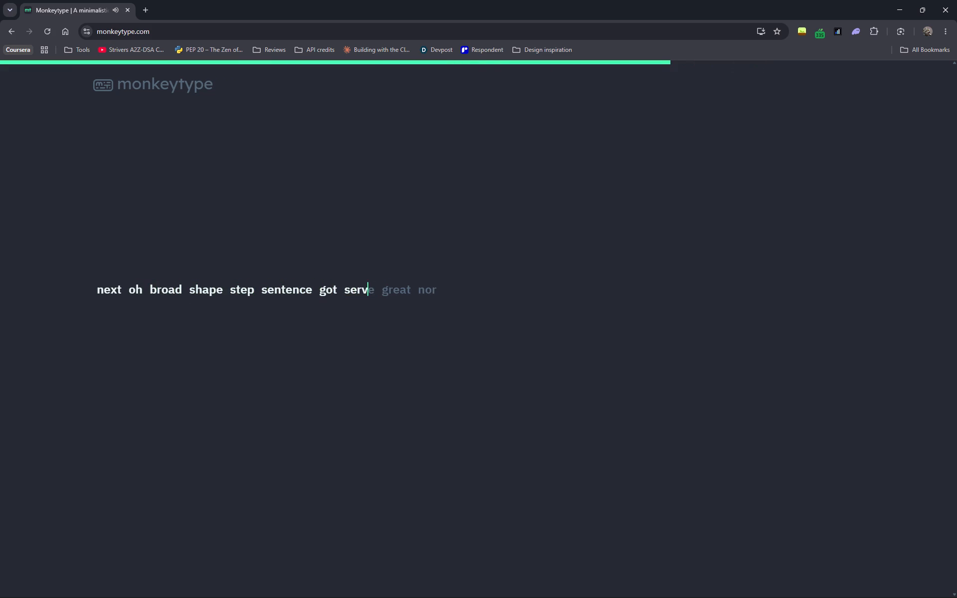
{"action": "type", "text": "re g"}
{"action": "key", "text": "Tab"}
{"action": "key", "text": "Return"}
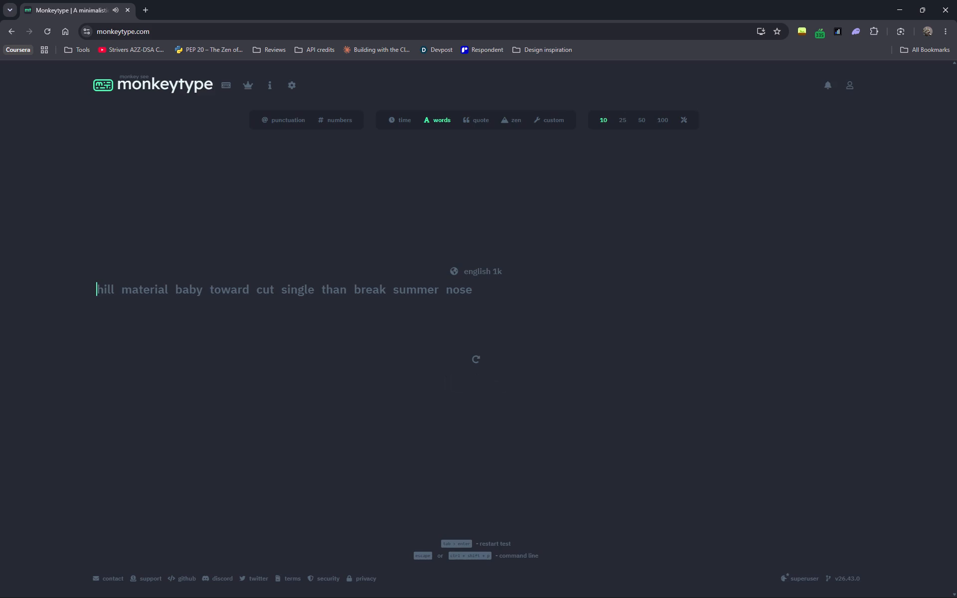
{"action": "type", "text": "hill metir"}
Restart the typing test and complete its ten words: tree through left foot proper there real continue laugh am.
{"action": "key", "text": "Tab"}
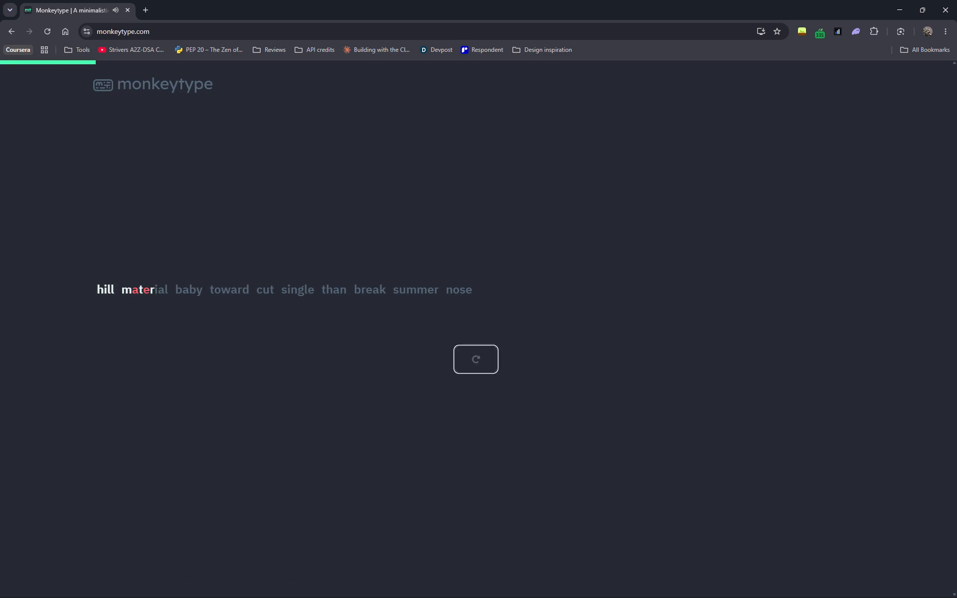
{"action": "key", "text": "Return"}
{"action": "type", "text": "tree throuh"}
{"action": "key", "text": "BackSpace"}
{"action": "type", "text": "gh left foot prp"}
{"action": "key", "text": "BackSpace"}
{"action": "type", "text": "oper theser"}
{"action": "key", "text": "BackSpace"}
{"action": "key", "text": "BackSpace"}
{"action": "key", "text": "BackSpace"}
{"action": "key", "text": "r"}
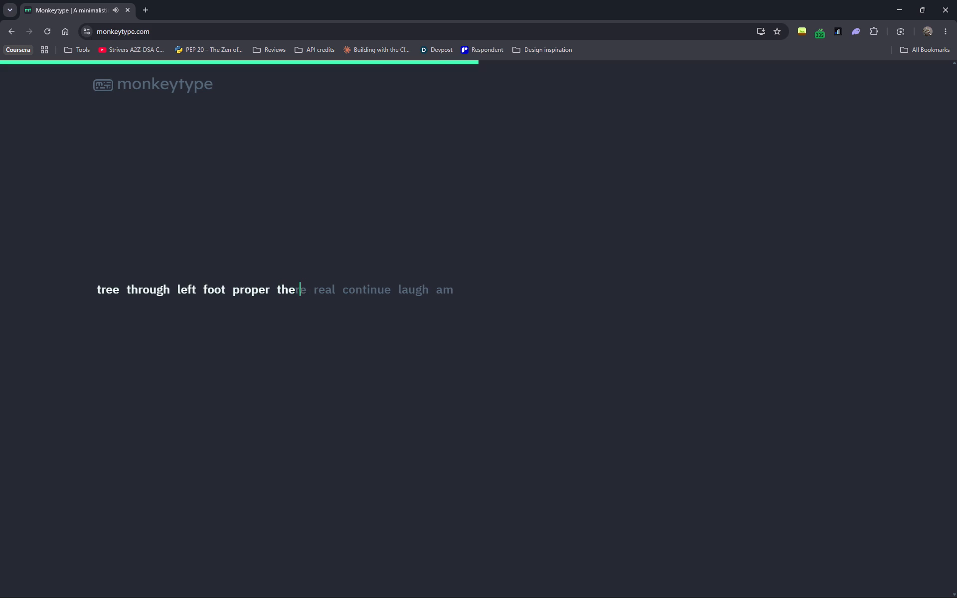
{"action": "key", "text": "BackSpace"}
{"action": "type", "text": "re"}
{"action": "key", "text": "BackSpace"}
{"action": "type", "text": "e r"}
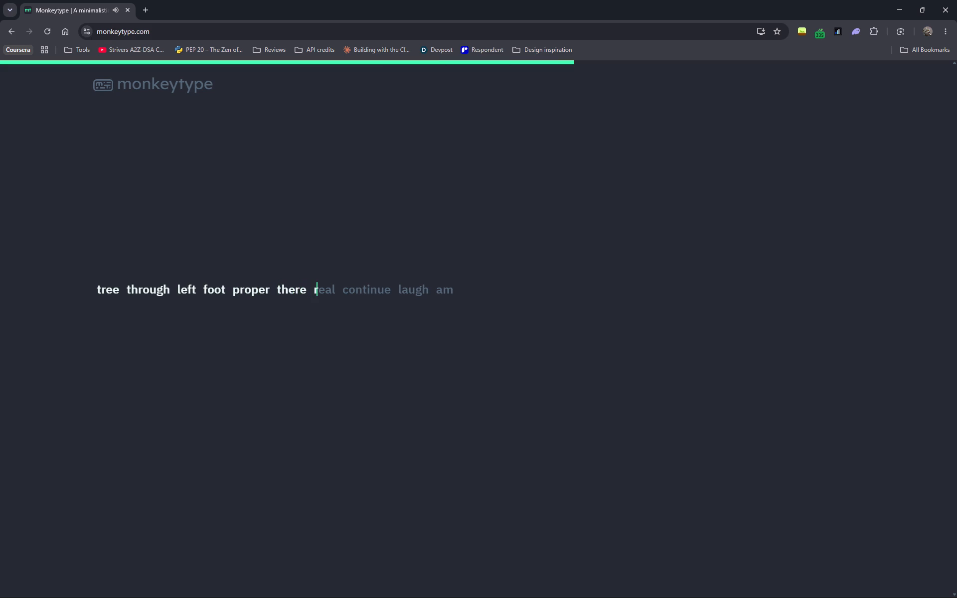
{"action": "type", "text": "eal continue laugh am"}
{"action": "key", "text": "space"}
Complete a new ten-word test, kept late catch object paragraph stand history blood truck big, and close the page.
{"action": "key", "text": "Tab"}
{"action": "key", "text": "Return"}
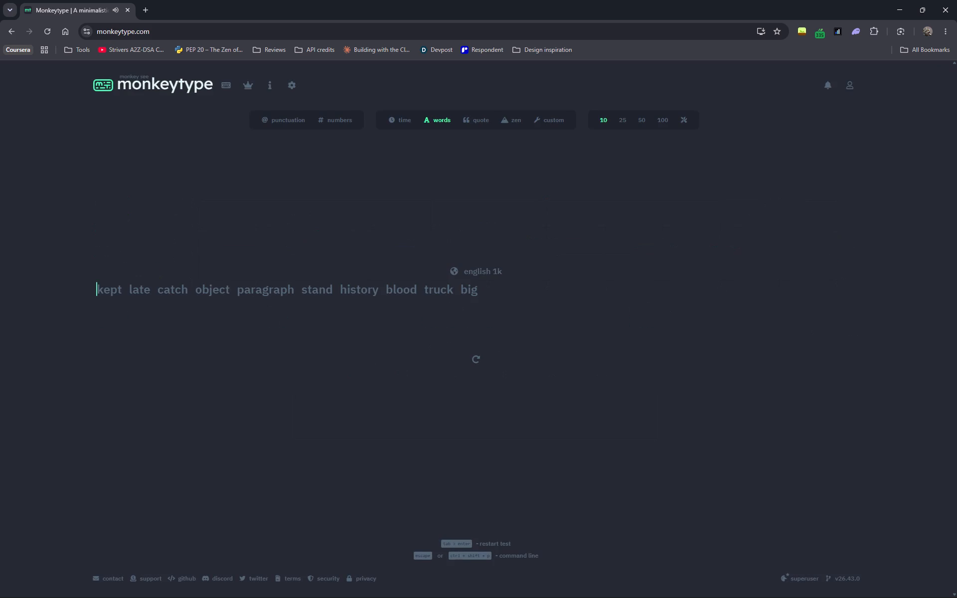
{"action": "type", "text": "kept late e"}
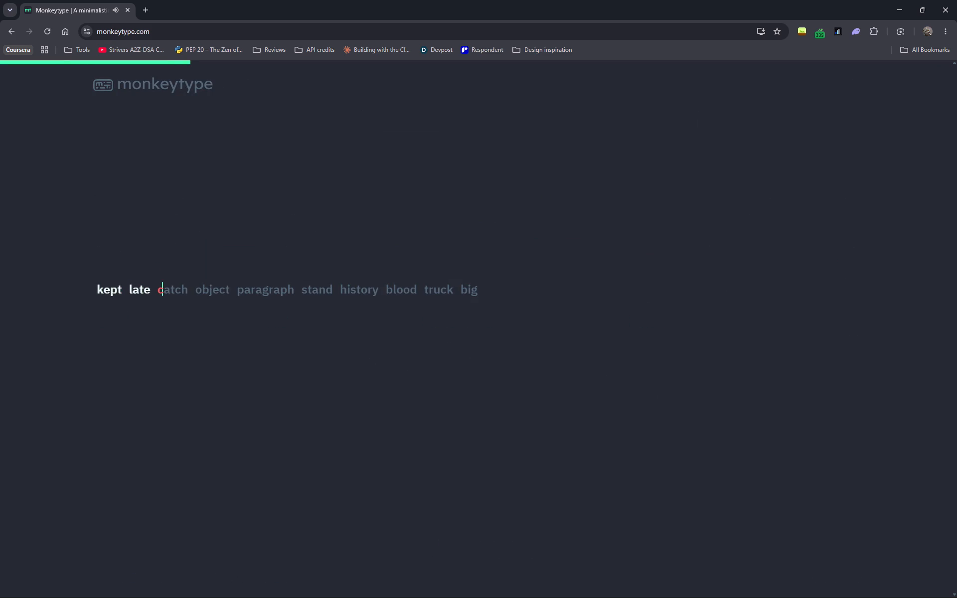
{"action": "key", "text": "BackSpace"}
{"action": "type", "text": "catch object paragraph stand hist"}
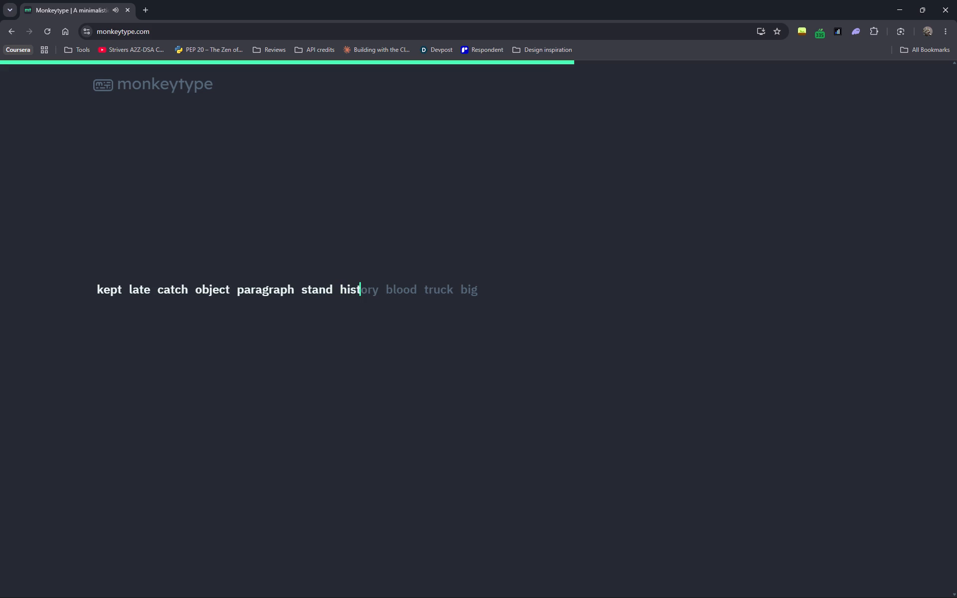
{"action": "type", "text": "ory n"}
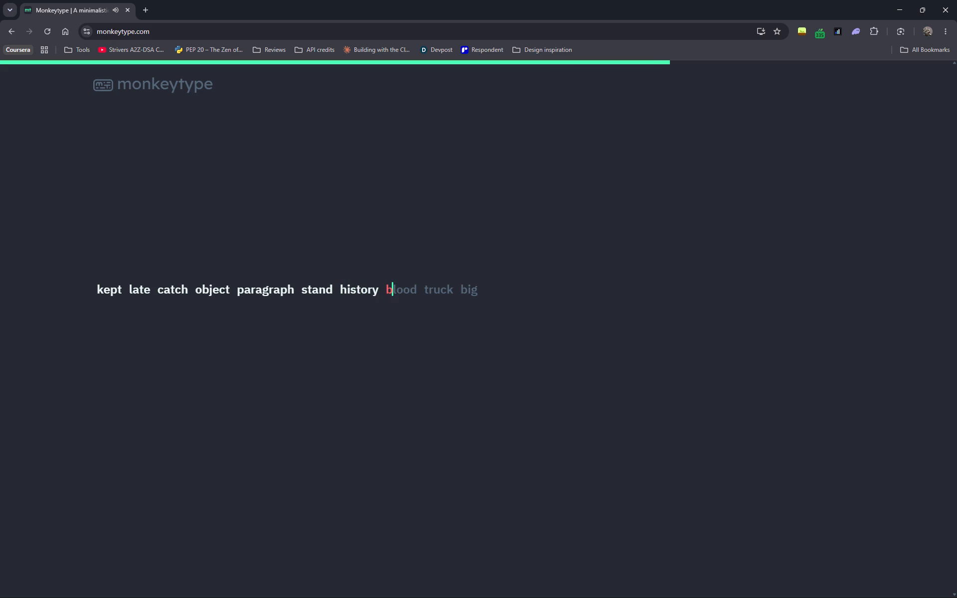
{"action": "key", "text": "BackSpace"}
{"action": "type", "text": "blood truck bu"}
{"action": "key", "text": "ctrl+BackSpace"}
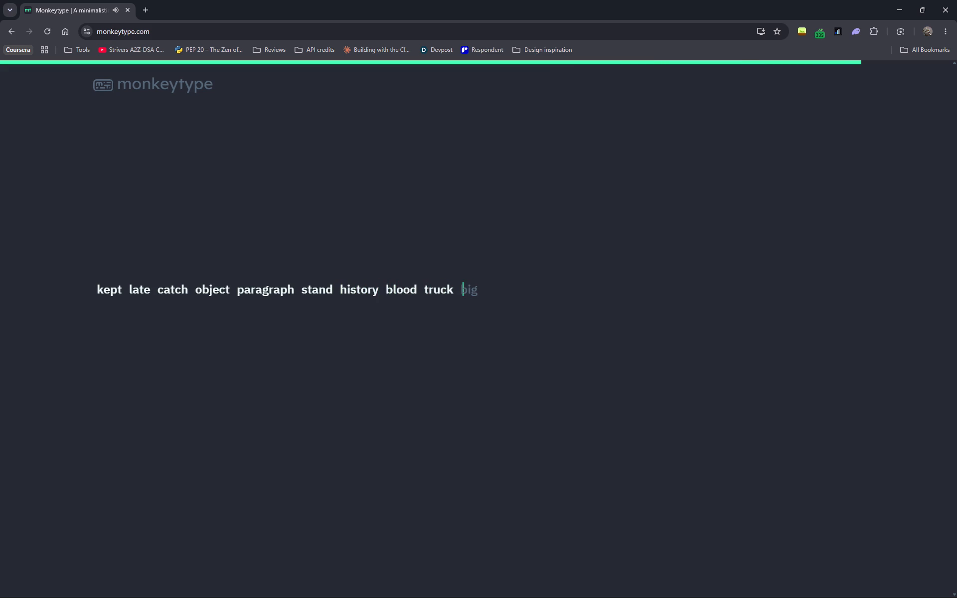
{"action": "type", "text": "big"}
{"action": "key", "text": "ctrl+w"}
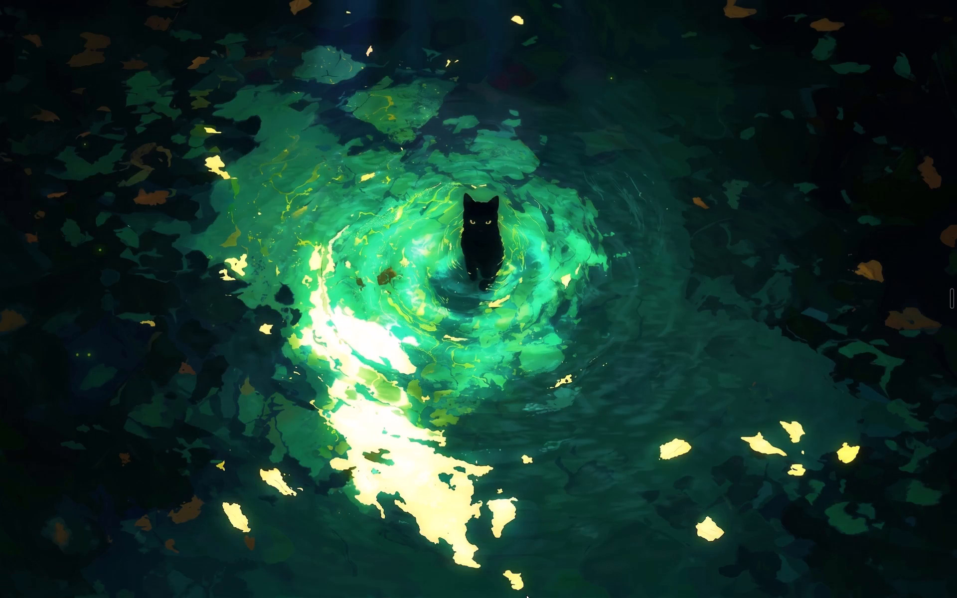
Open the Downloads folder in File Explorer and delete volume-solid-full.svg.
{"action": "left_click", "coordinate": [509, 590]}
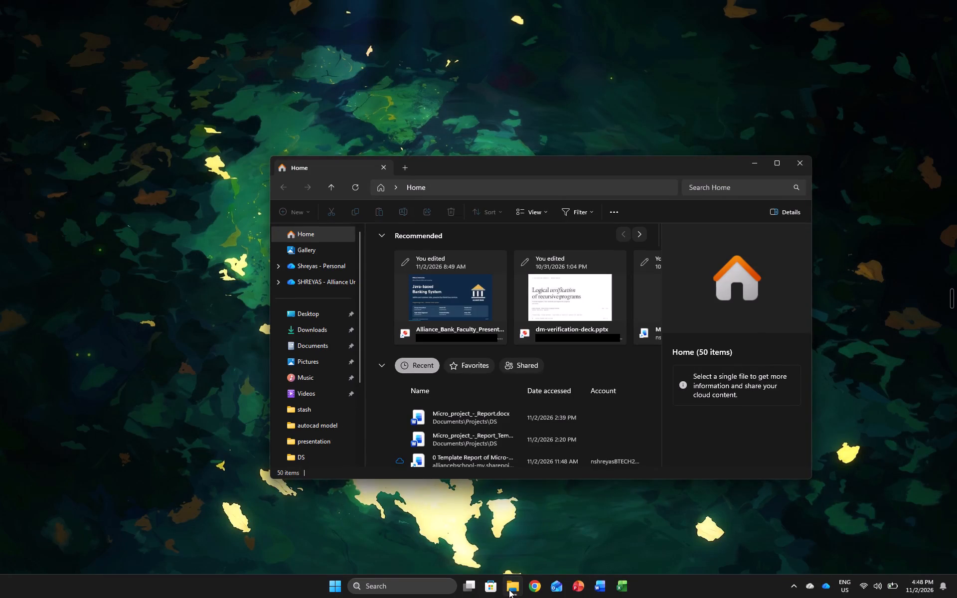
{"action": "left_click", "coordinate": [342, 337]}
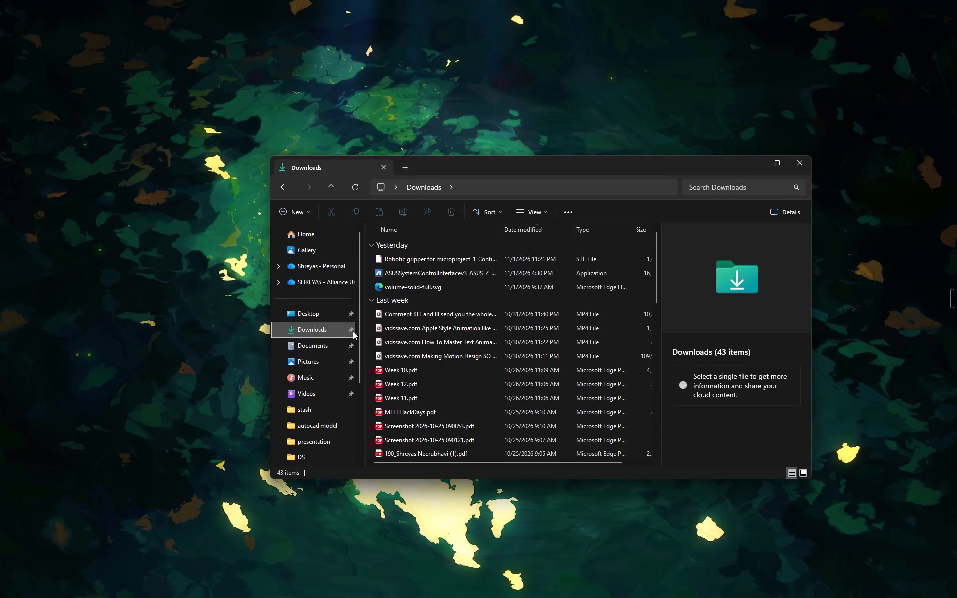
{"action": "left_click", "coordinate": [411, 262]}
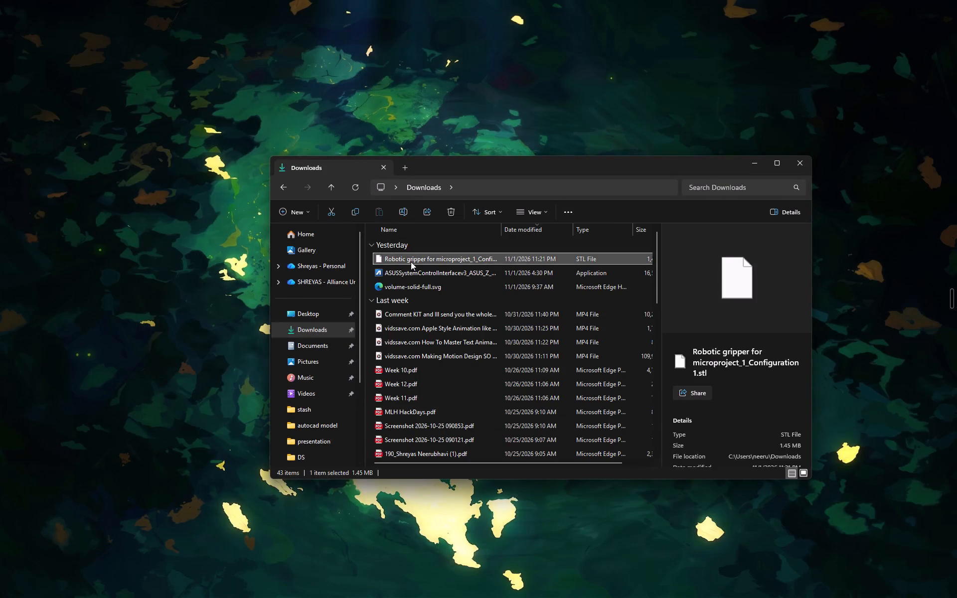
{"action": "double_click", "coordinate": [443, 287]}
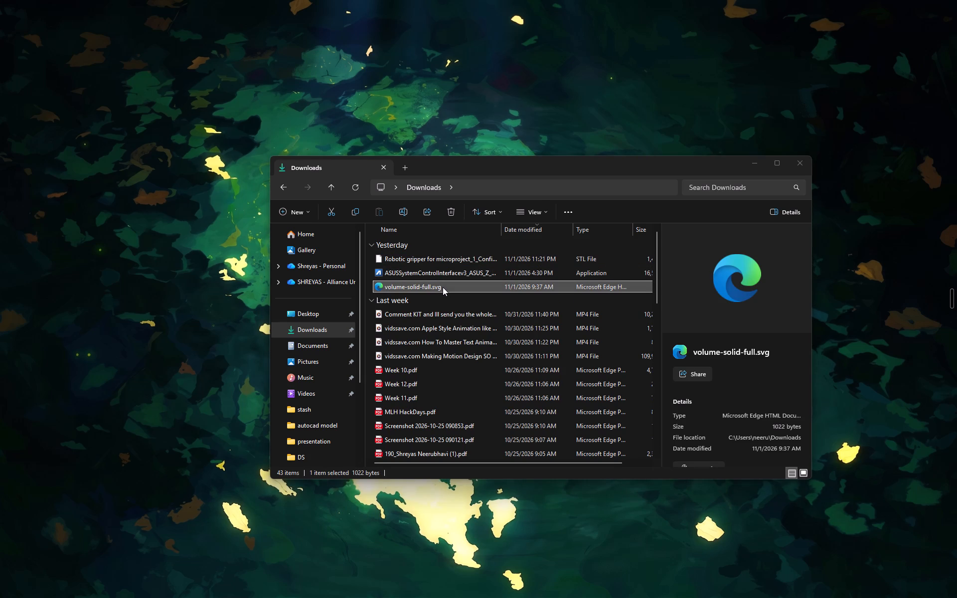
{"action": "key", "text": "Delete"}
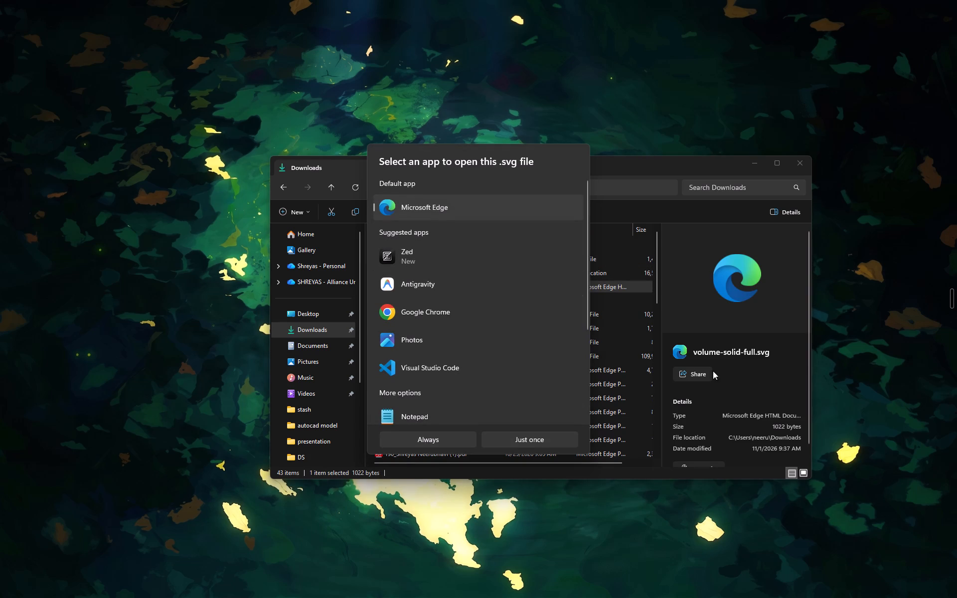
{"action": "left_click", "coordinate": [681, 386]}
{"action": "left_click", "coordinate": [502, 288]}
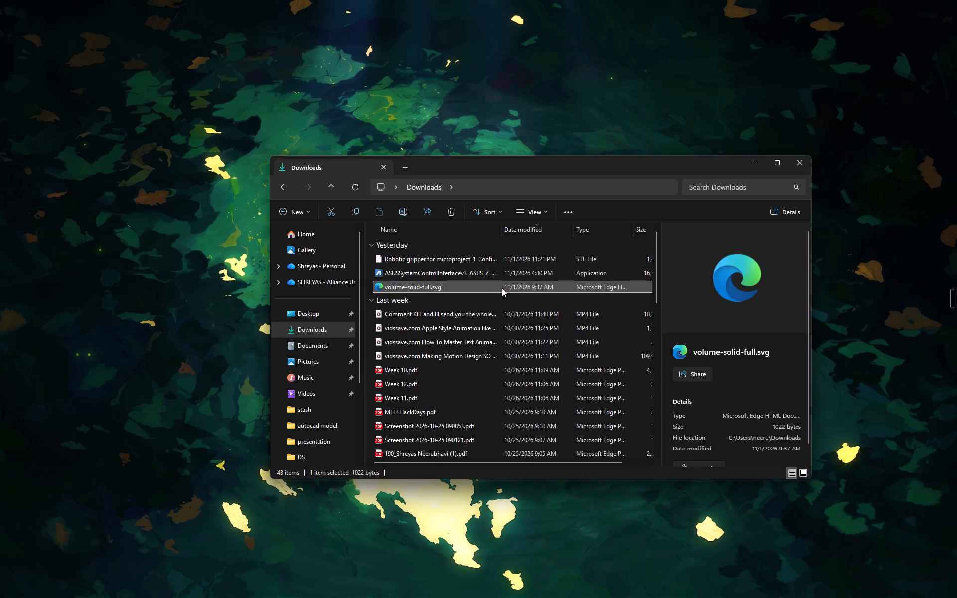
{"action": "key", "text": "Delete"}
Delete Week 10.pdf, Week 12.pdf and Week 11.pdf from the Downloads folder.
{"action": "left_click", "coordinate": [481, 303]}
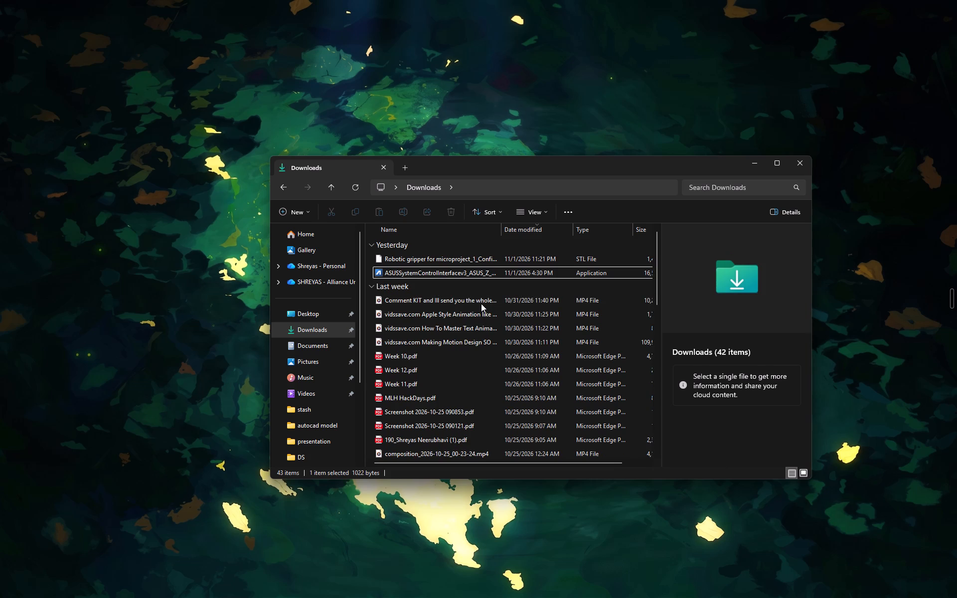
{"action": "left_click", "coordinate": [379, 357]}
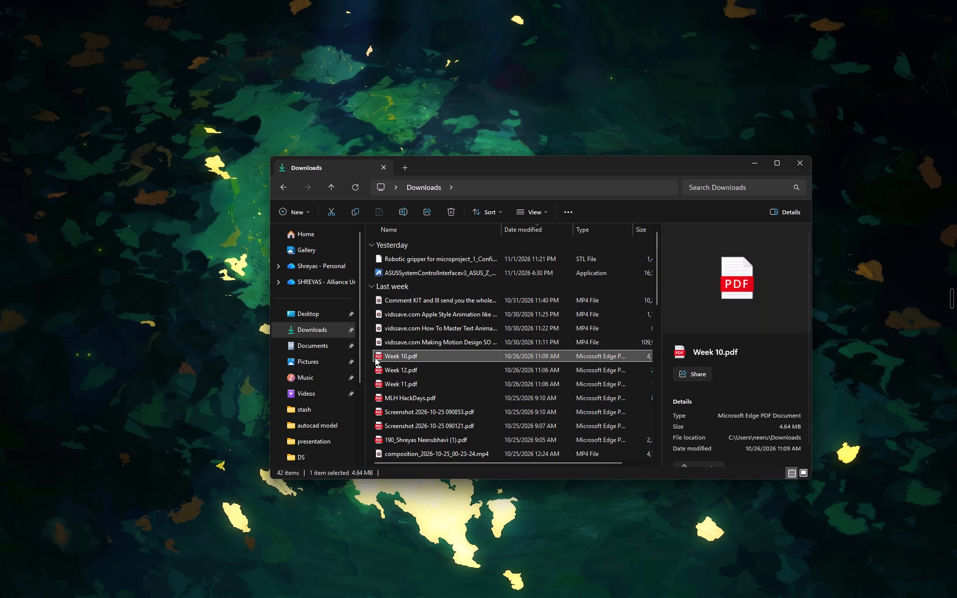
{"action": "left_click_drag", "start_coordinate": [372, 357], "coordinate": [405, 382]}
{"action": "key", "text": "Delete"}
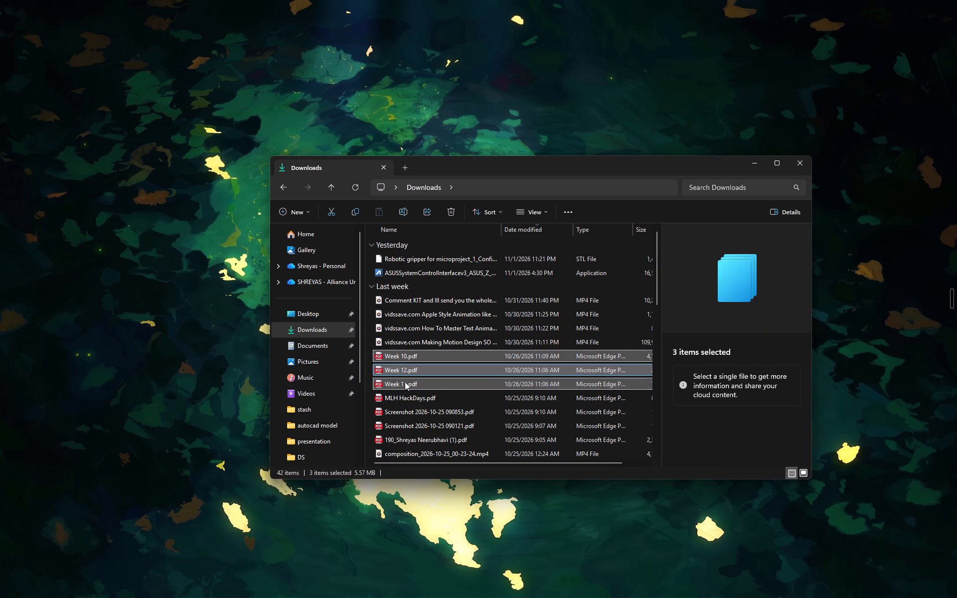
Delete the three CAO PDFs and the Codex CLI AgentRouter PDF from last month's downloads, and close the window.
{"action": "scroll", "coordinate": [405, 382], "scroll_direction": "down", "scroll_amount": 4}
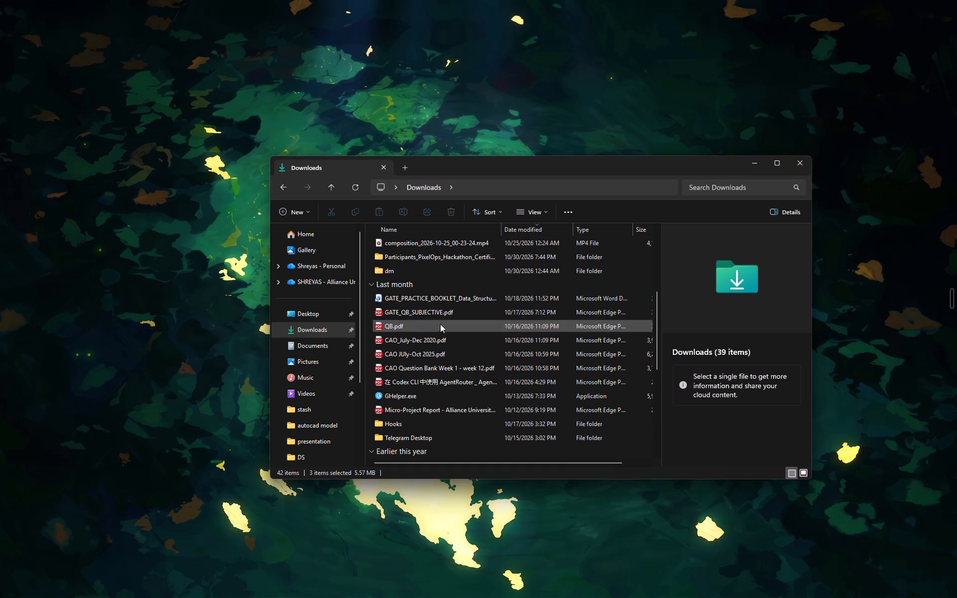
{"action": "left_click_drag", "start_coordinate": [366, 337], "coordinate": [441, 377]}
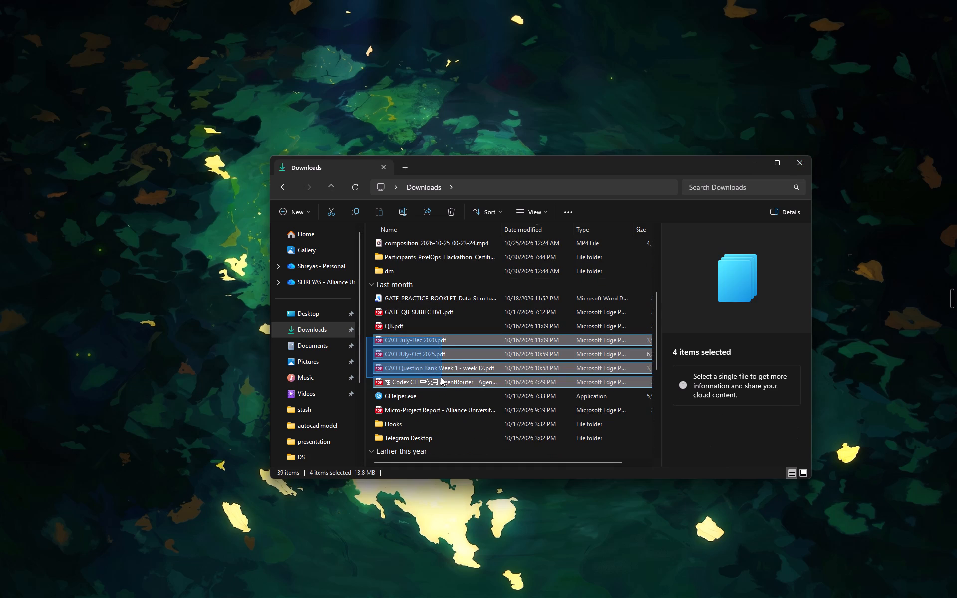
{"action": "left_click_drag", "start_coordinate": [441, 377], "coordinate": [435, 370]}
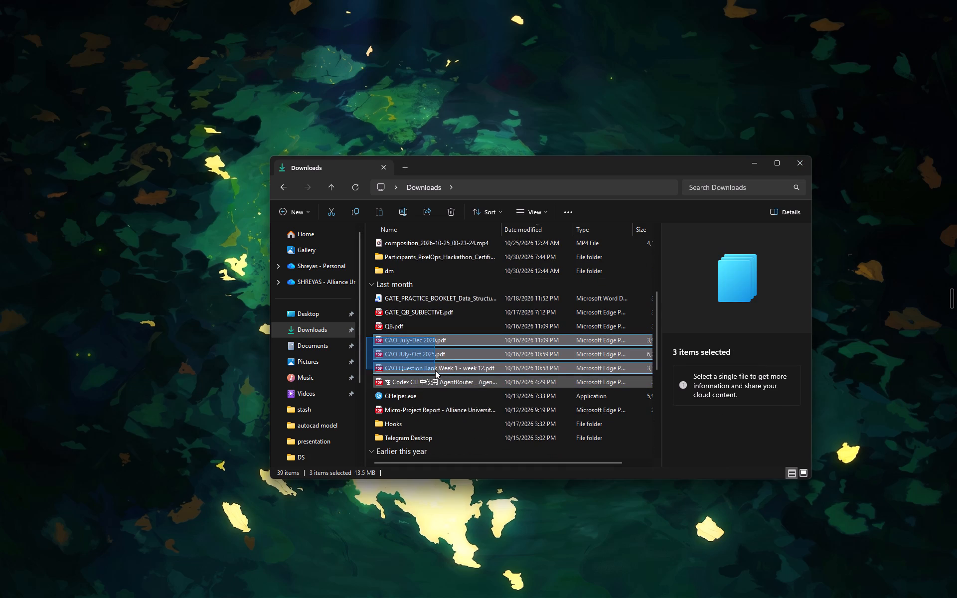
{"action": "left_click_drag", "start_coordinate": [435, 370], "coordinate": [448, 387]}
{"action": "key", "text": "Delete"}
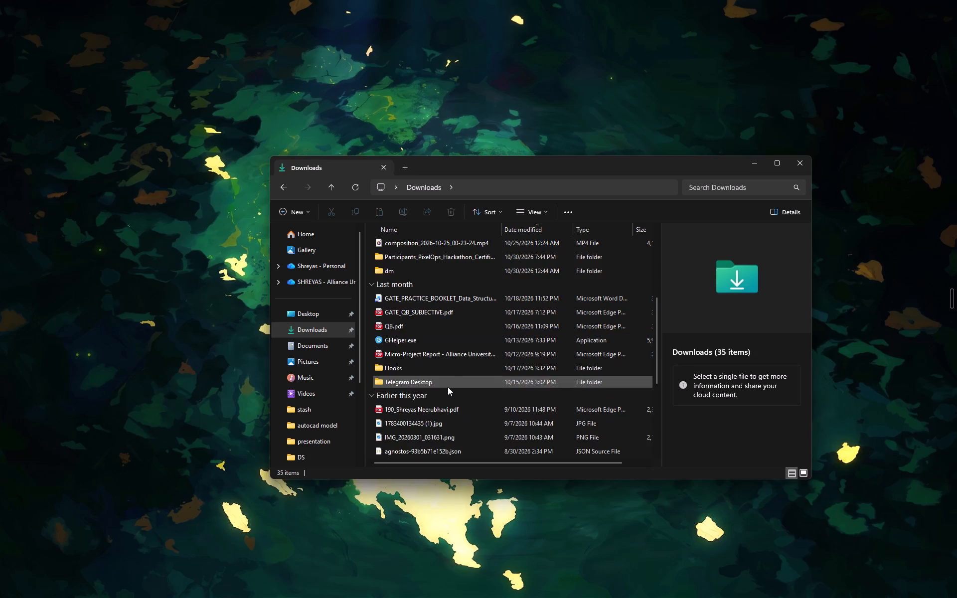
{"action": "left_click", "coordinate": [801, 159]}
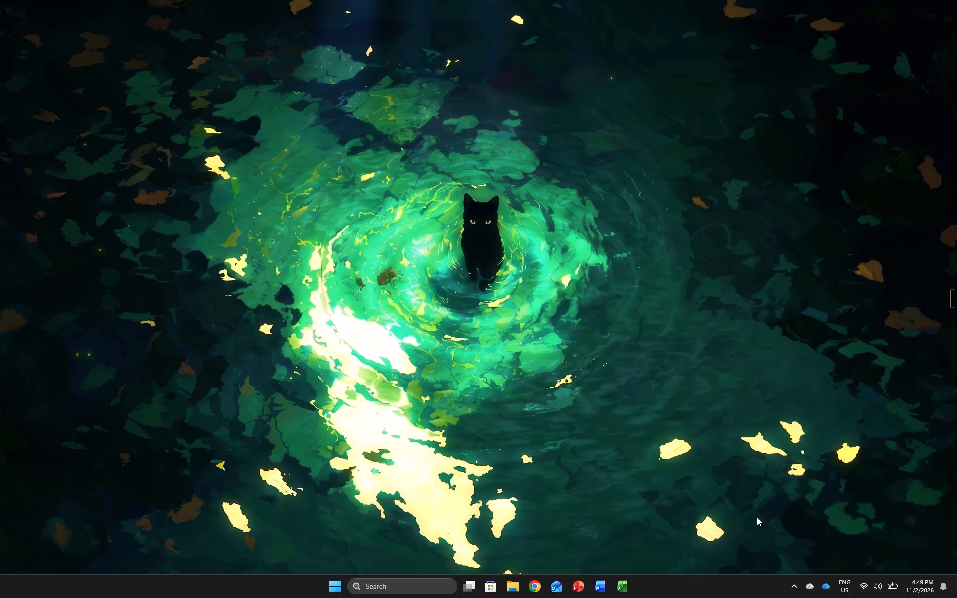
Browse the Alliance University OneDrive to the Microproject folder under Sem 3, Descrete Mathematics.
{"action": "left_click", "coordinate": [515, 592]}
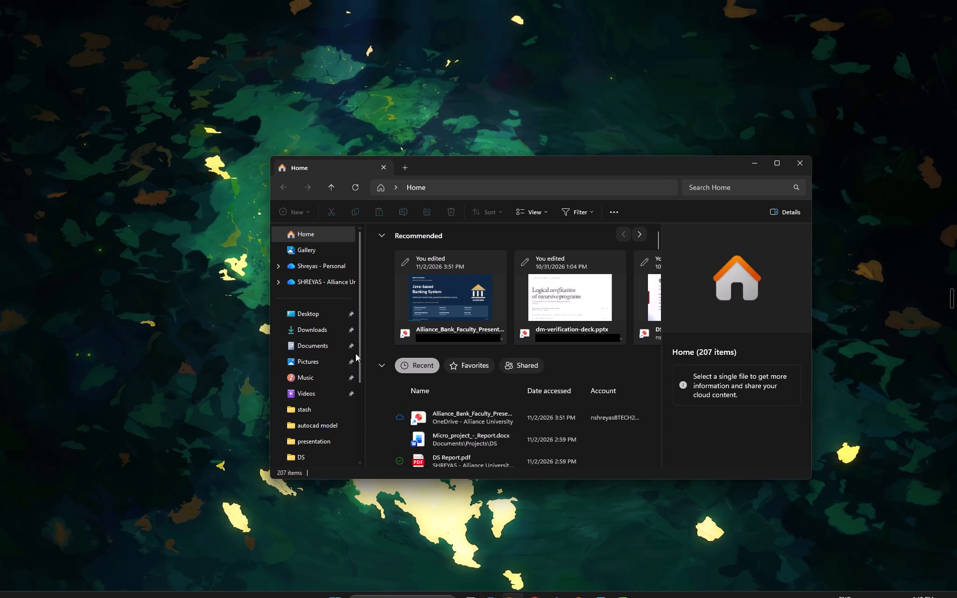
{"action": "left_click", "coordinate": [338, 346]}
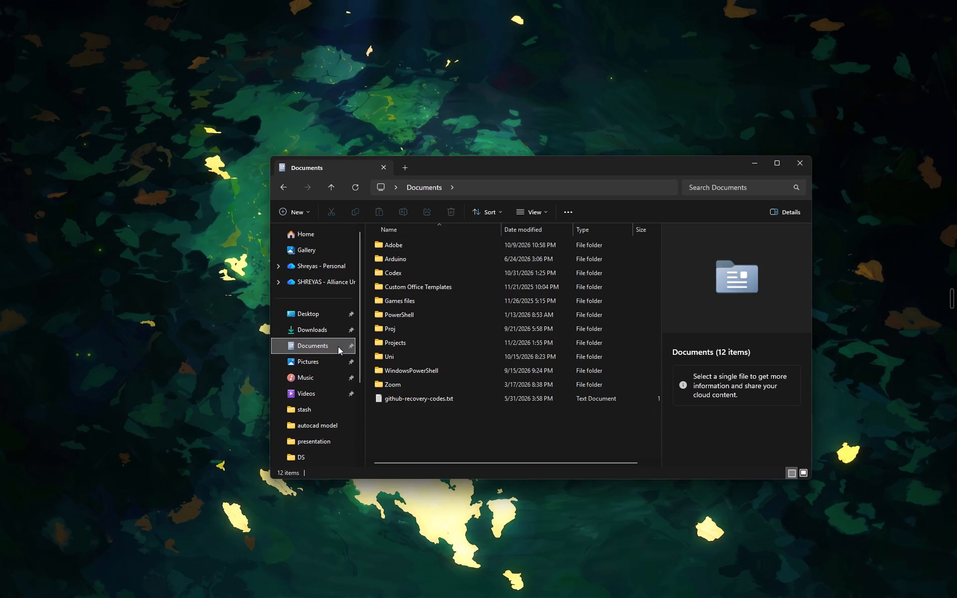
{"action": "left_click", "coordinate": [327, 279]}
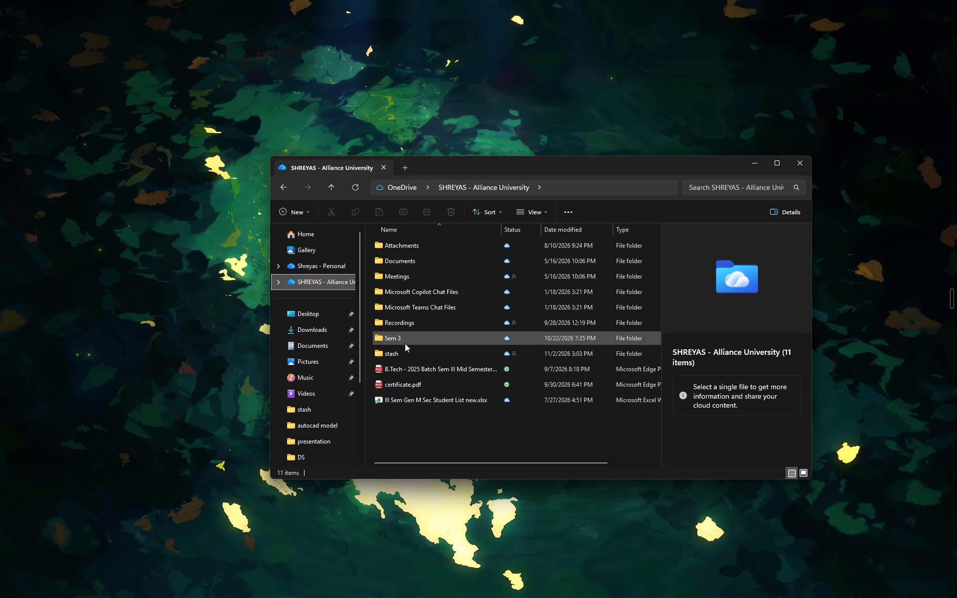
{"action": "double_click", "coordinate": [406, 341]}
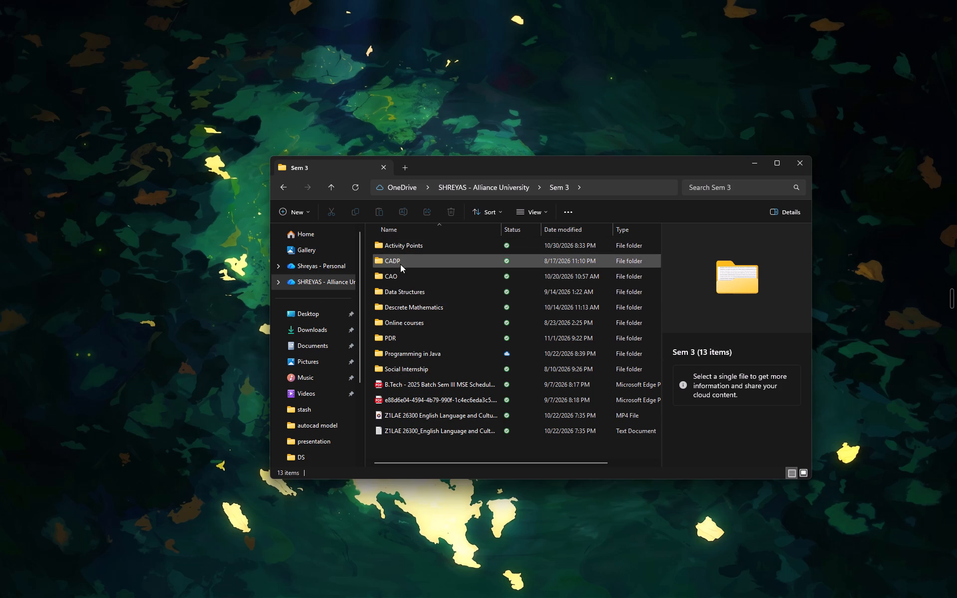
{"action": "double_click", "coordinate": [405, 305]}
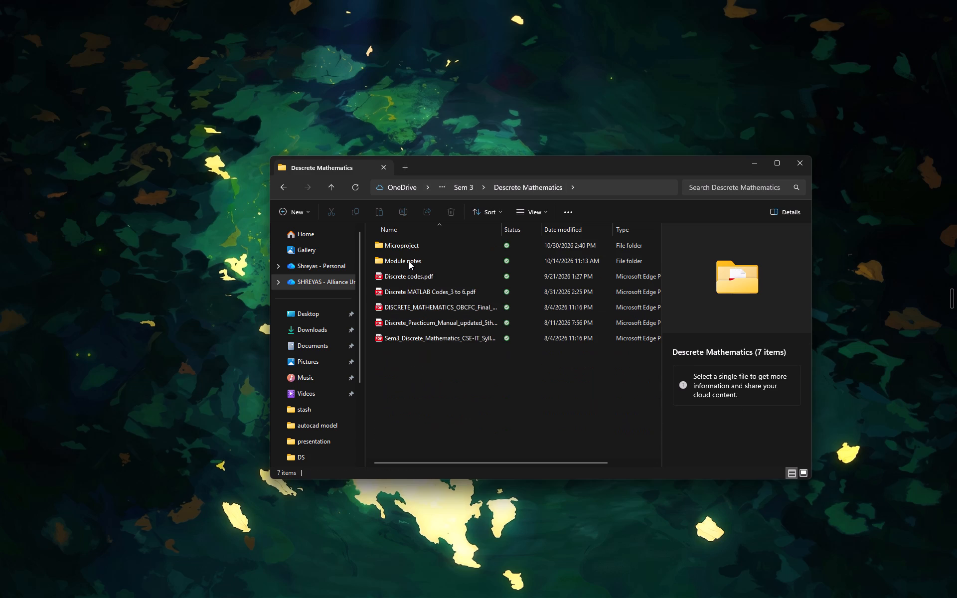
{"action": "double_click", "coordinate": [406, 250]}
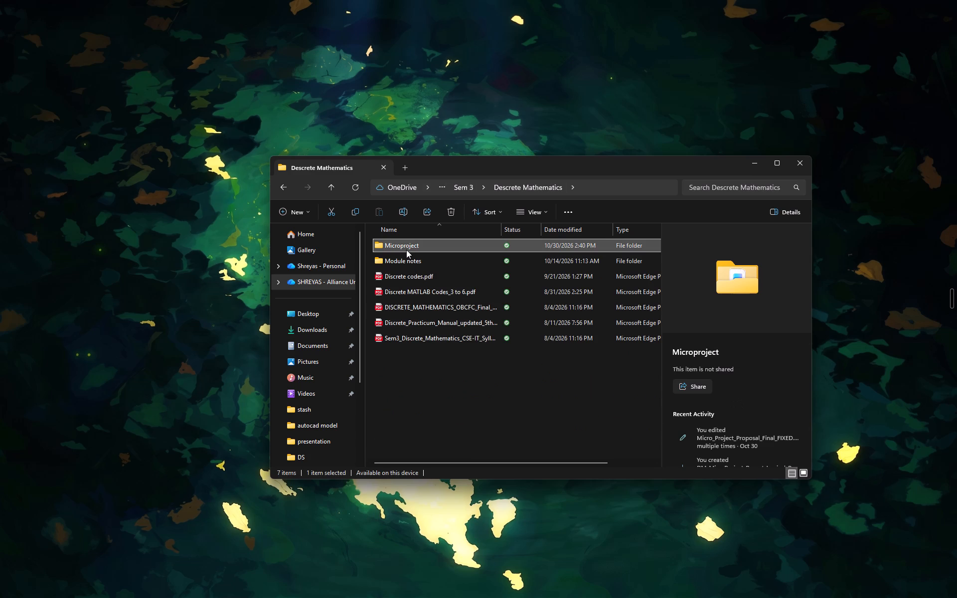
{"action": "double_click", "coordinate": [406, 250]}
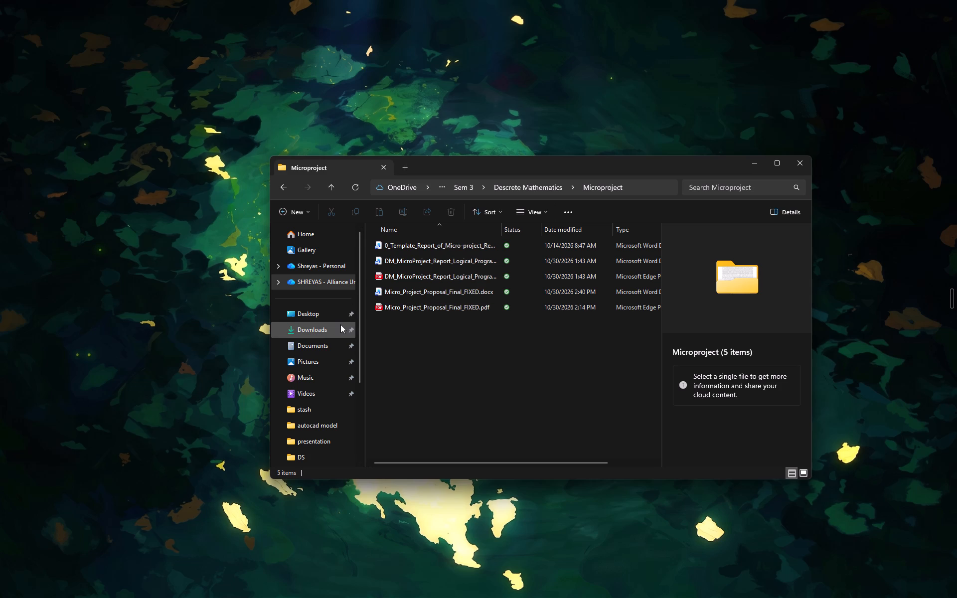
Open Prashanth Project Rubrics.pdf from the stash folder of the Alliance University OneDrive for viewing.
{"action": "left_click", "coordinate": [335, 289]}
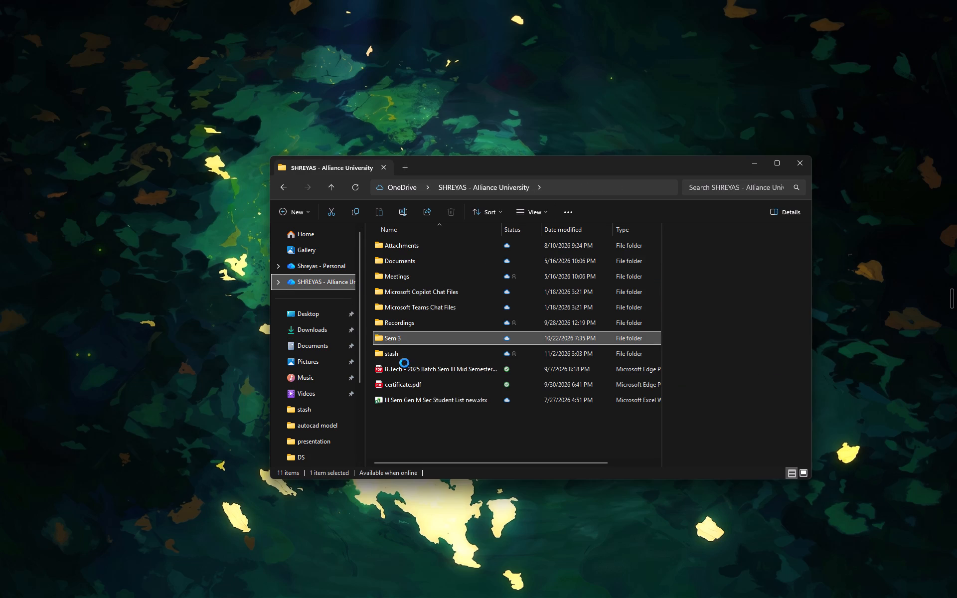
{"action": "double_click", "coordinate": [416, 353]}
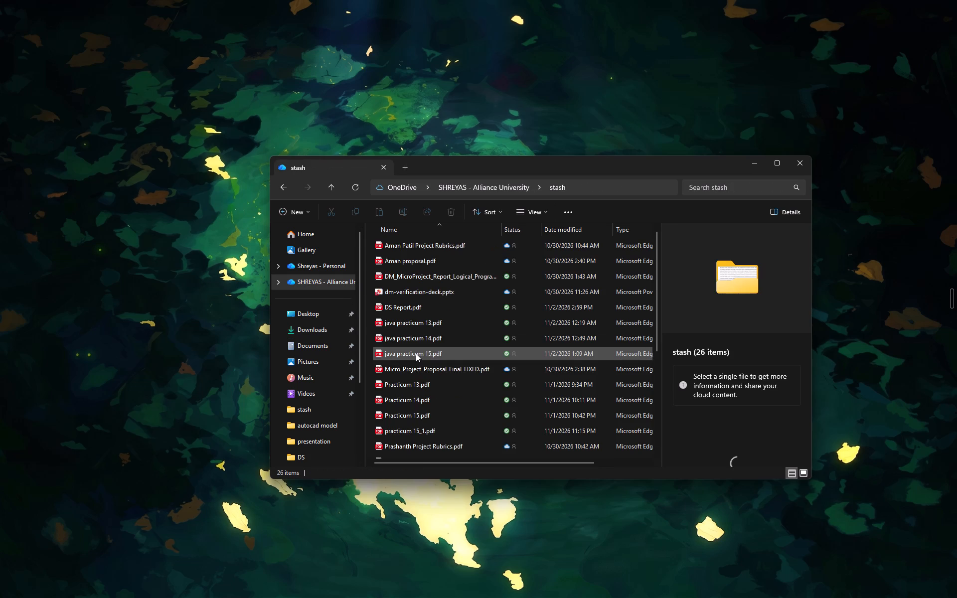
{"action": "double_click", "coordinate": [453, 447]}
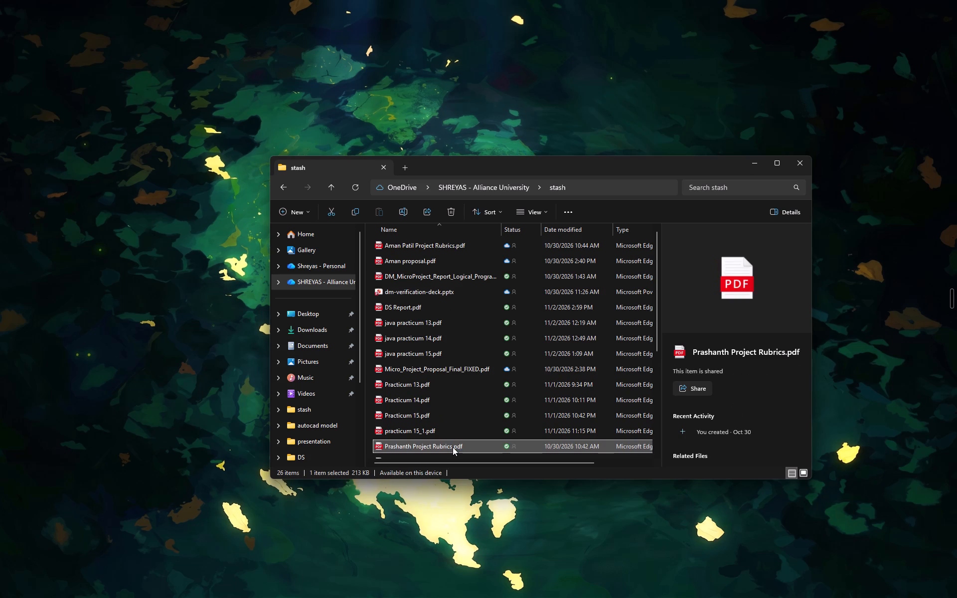
{"action": "scroll", "coordinate": [401, 158], "scroll_direction": "up", "scroll_amount": 14}
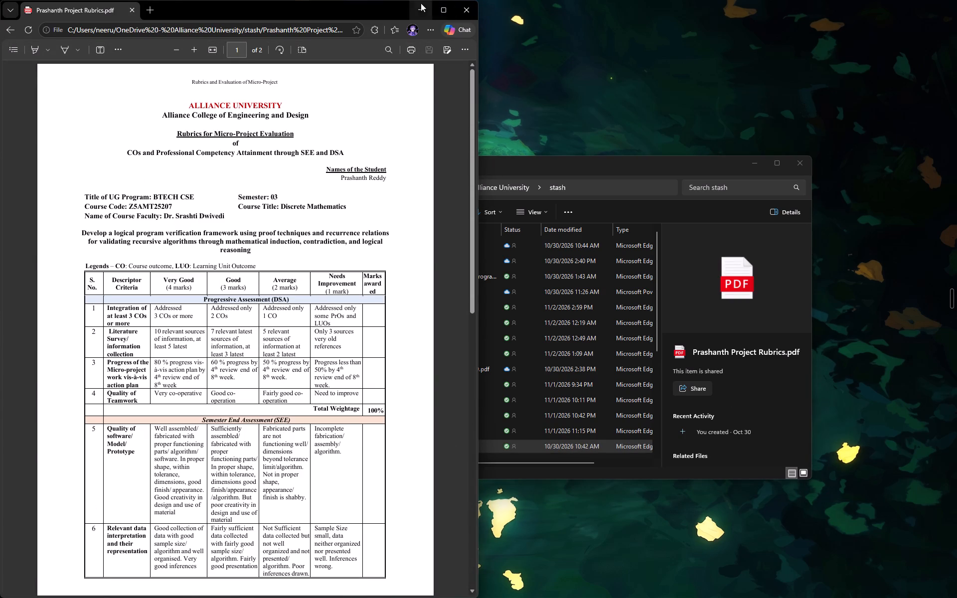
Look through the remaining files in the stash folder of the Alliance University OneDrive.
{"action": "left_click", "coordinate": [565, 457]}
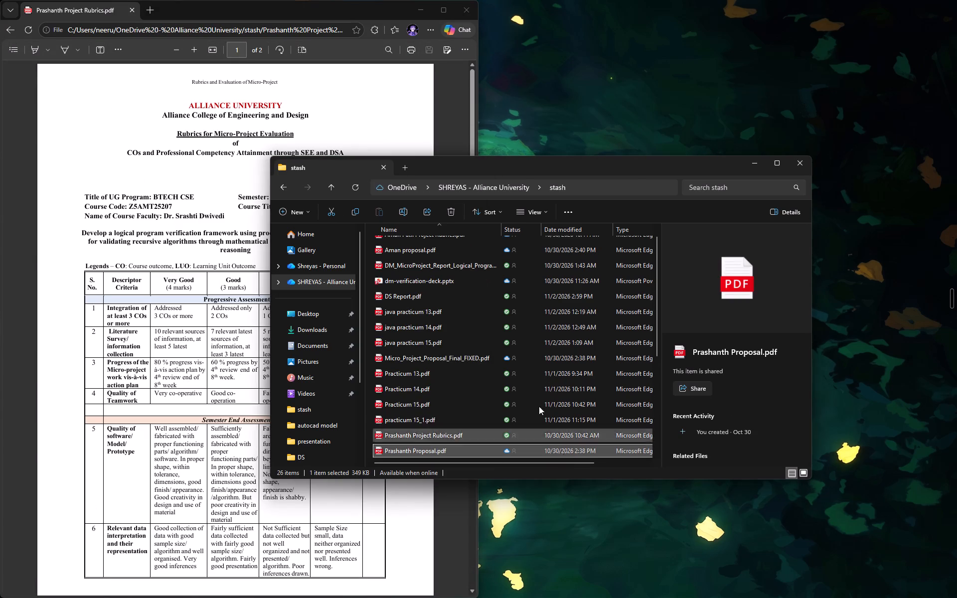
{"action": "scroll", "coordinate": [533, 393], "scroll_direction": "down", "scroll_amount": 6}
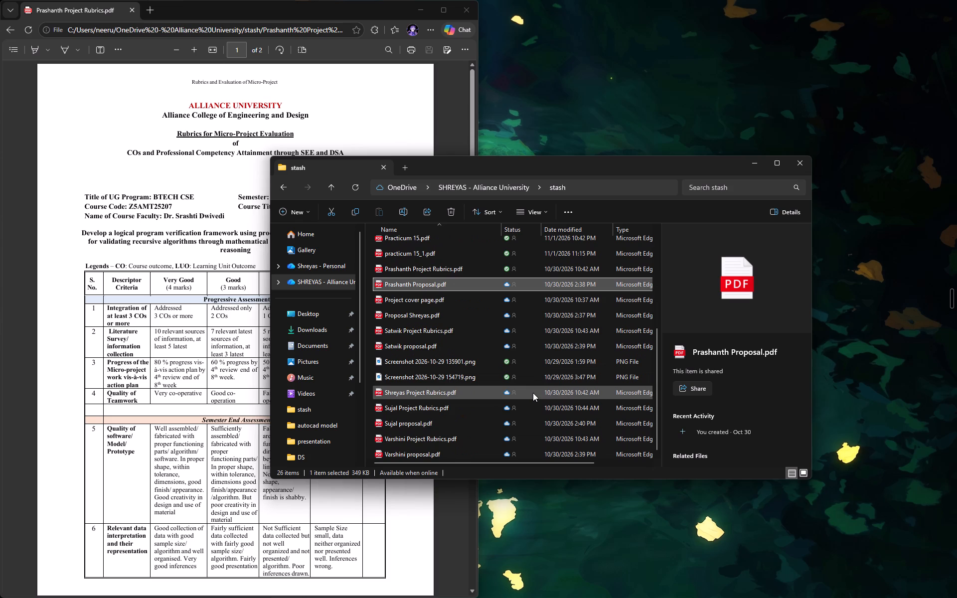
{"action": "scroll", "coordinate": [533, 393], "scroll_direction": "down", "scroll_amount": 1}
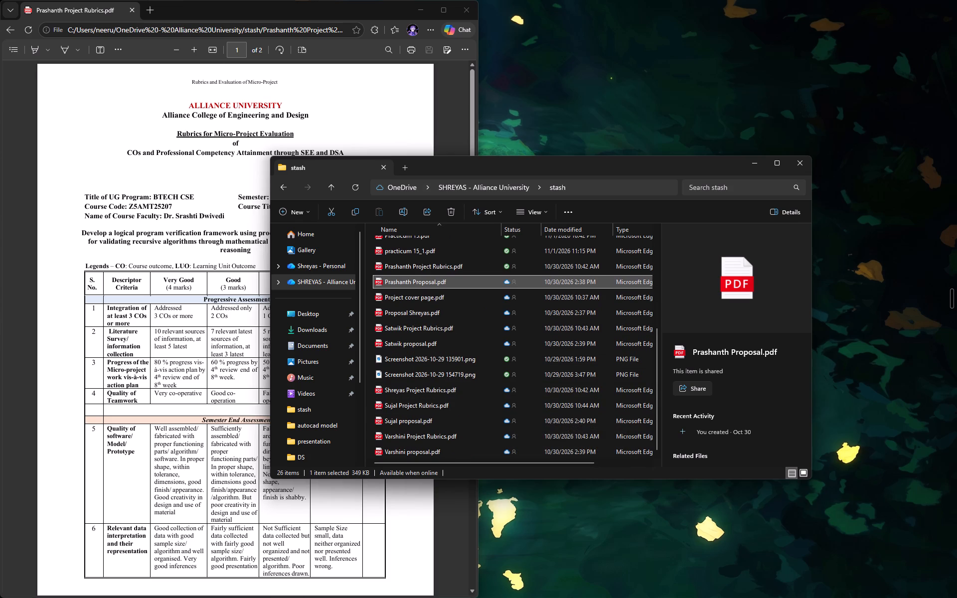
Switch to Google Chrome with the second profile, search for pdf to doc and open iLovePDF's PDF to Word converter.
{"action": "left_click", "coordinate": [524, 578]}
{"action": "left_click", "coordinate": [413, 321]}
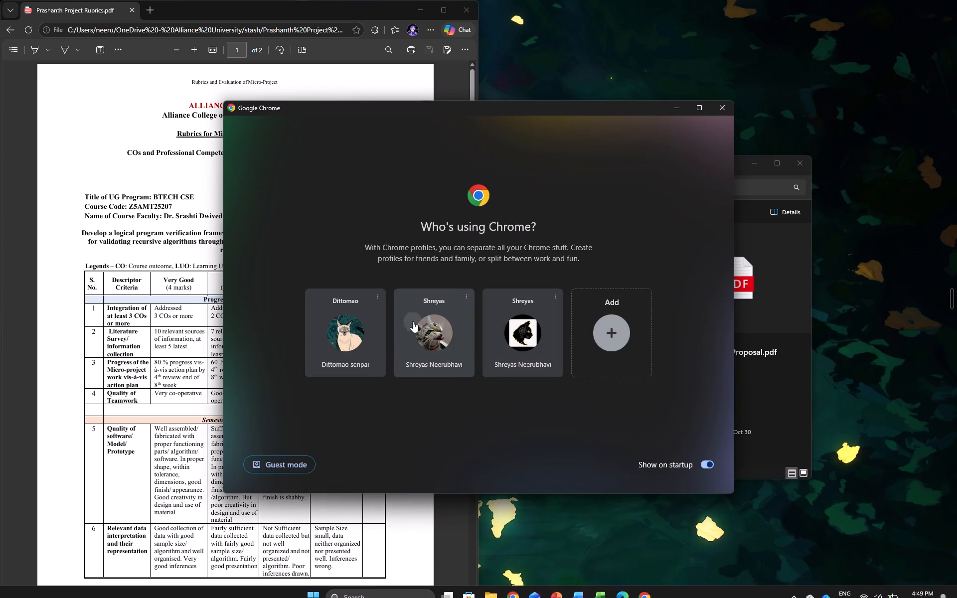
{"action": "type", "text": "pdff to doc"}
{"action": "key", "text": "Return"}
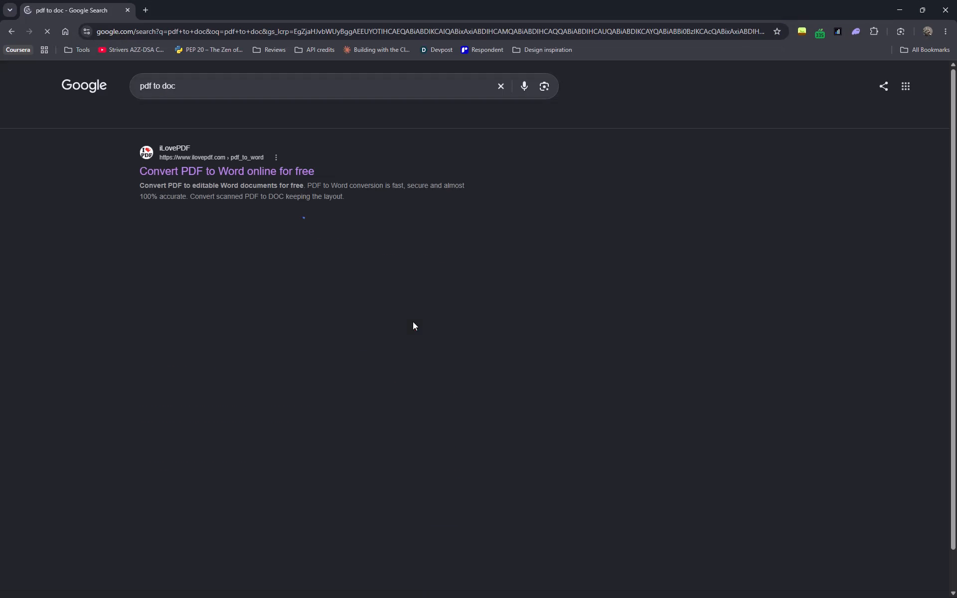
{"action": "left_click", "coordinate": [230, 159]}
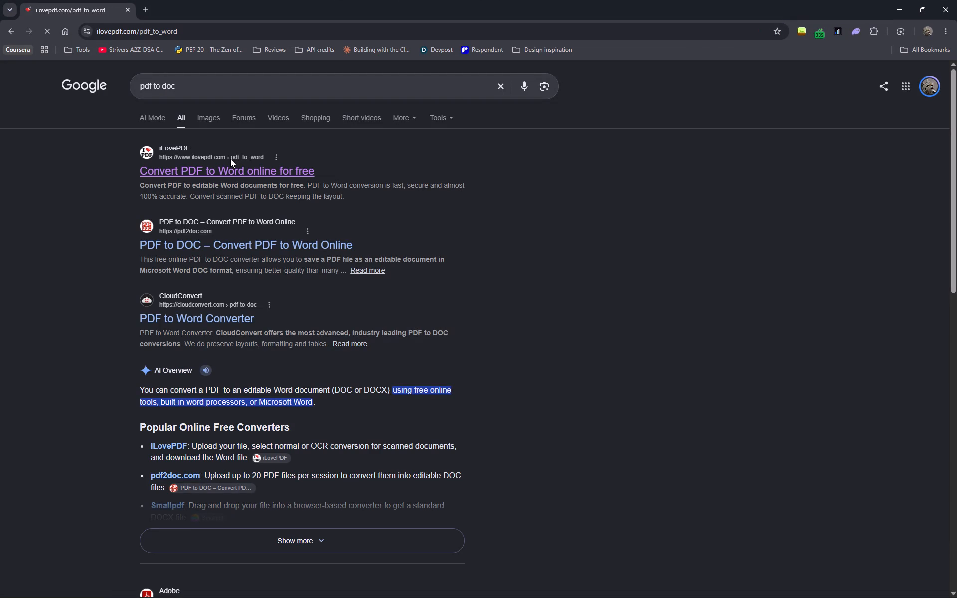
Upload Prashanth Project Rubrics.pdf from the OneDrive stash folder and convert it to Word without OCR.
{"action": "left_click", "coordinate": [503, 203]}
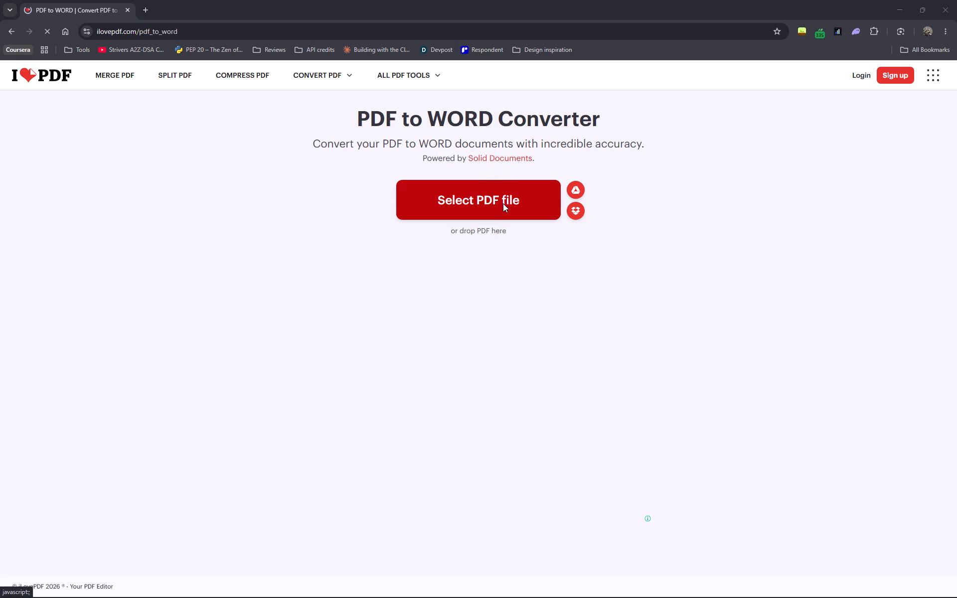
{"action": "left_click", "coordinate": [42, 71]}
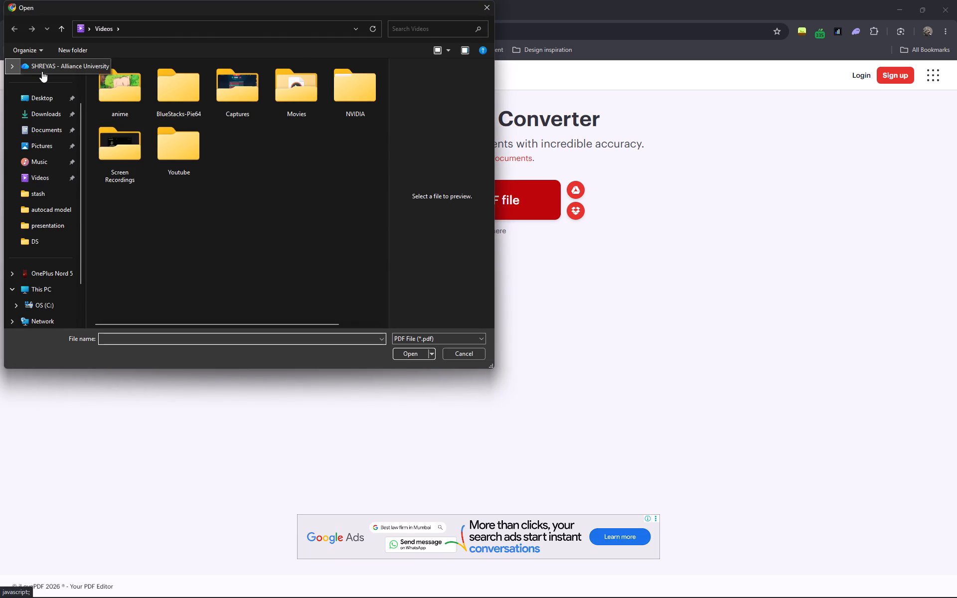
{"action": "double_click", "coordinate": [129, 186]}
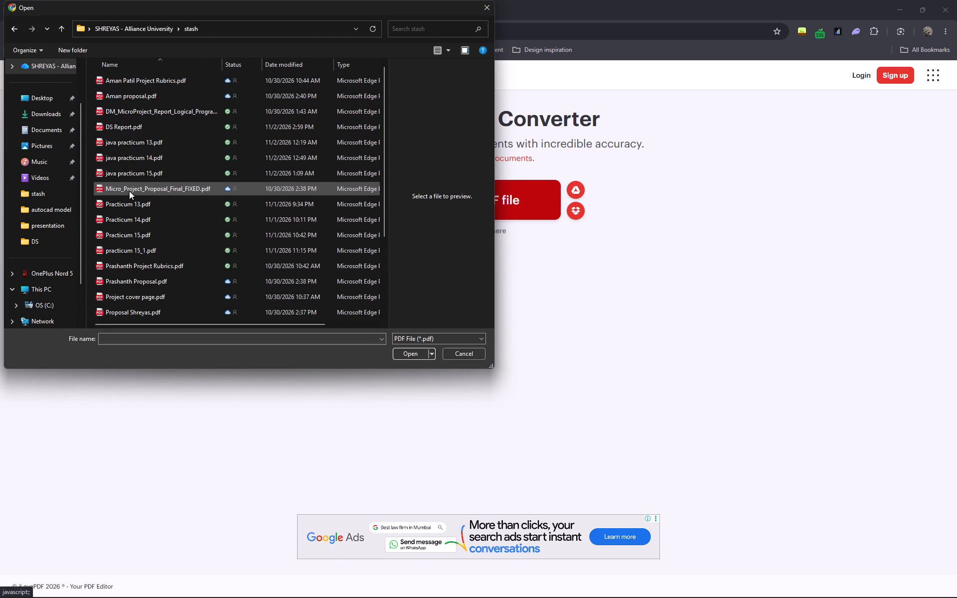
{"action": "double_click", "coordinate": [163, 270]}
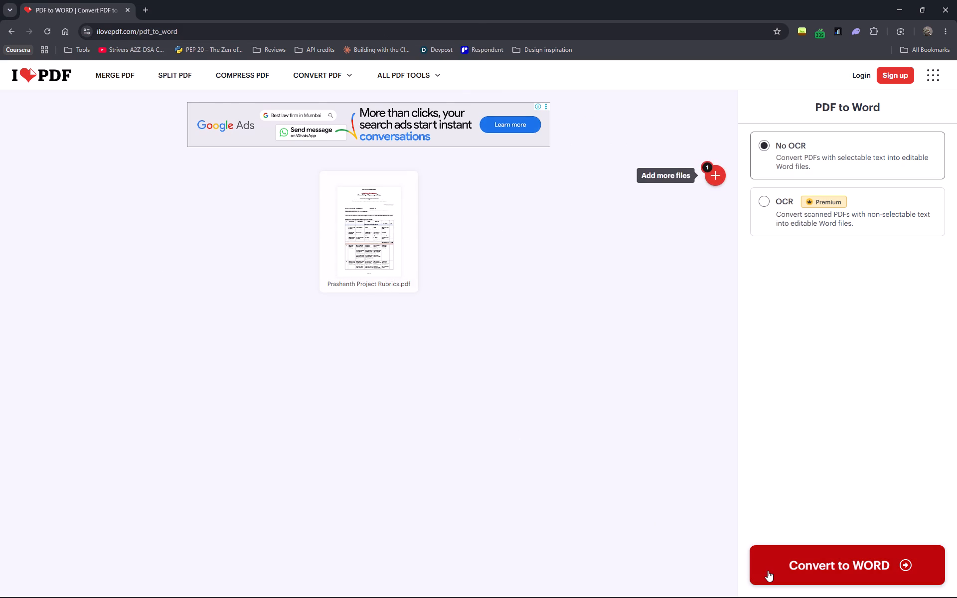
{"action": "left_click", "coordinate": [768, 571]}
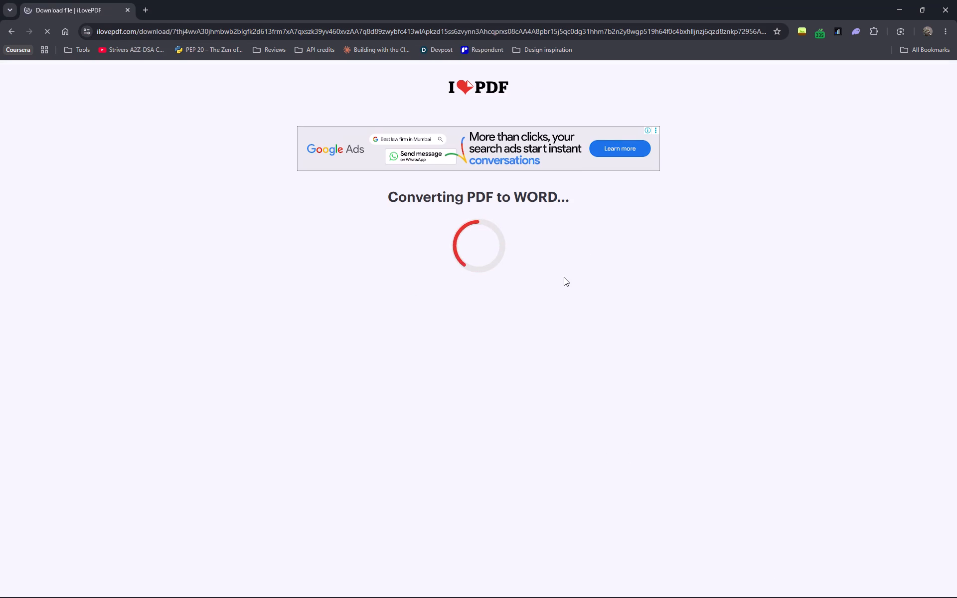
{"action": "left_click", "coordinate": [465, 141]}
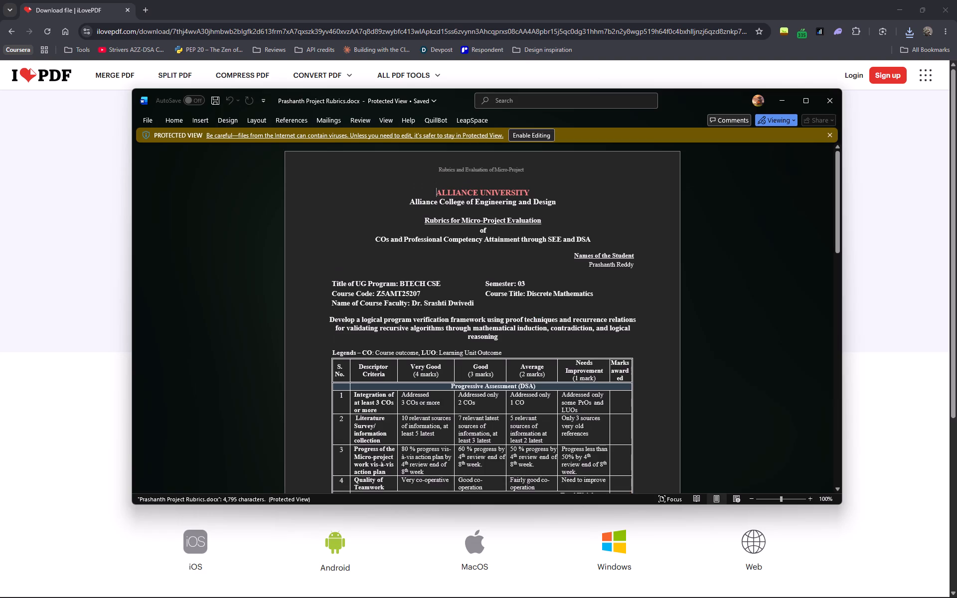
{"action": "scroll", "coordinate": [524, 318], "scroll_direction": "down", "scroll_amount": 8}
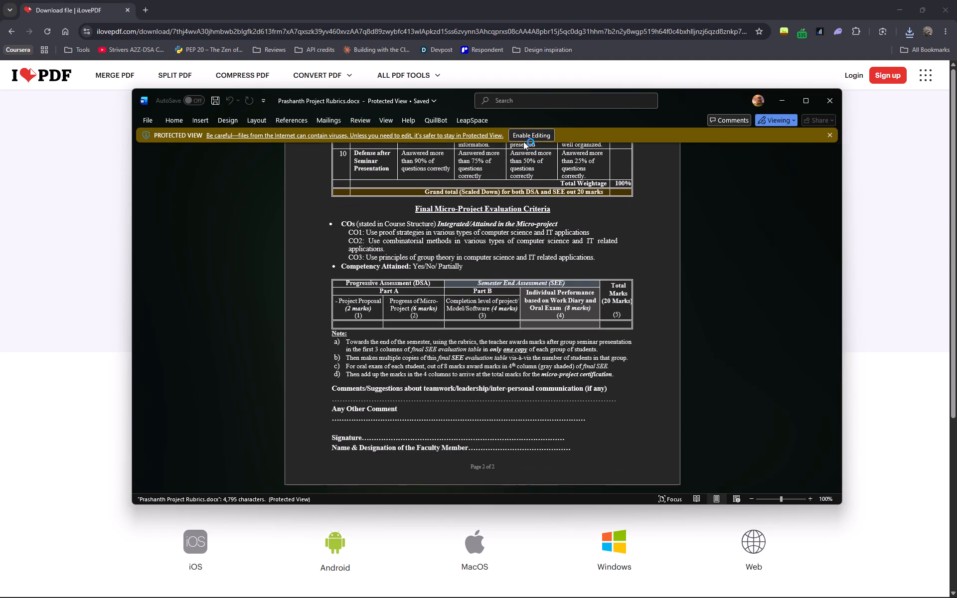
{"action": "left_click", "coordinate": [525, 137]}
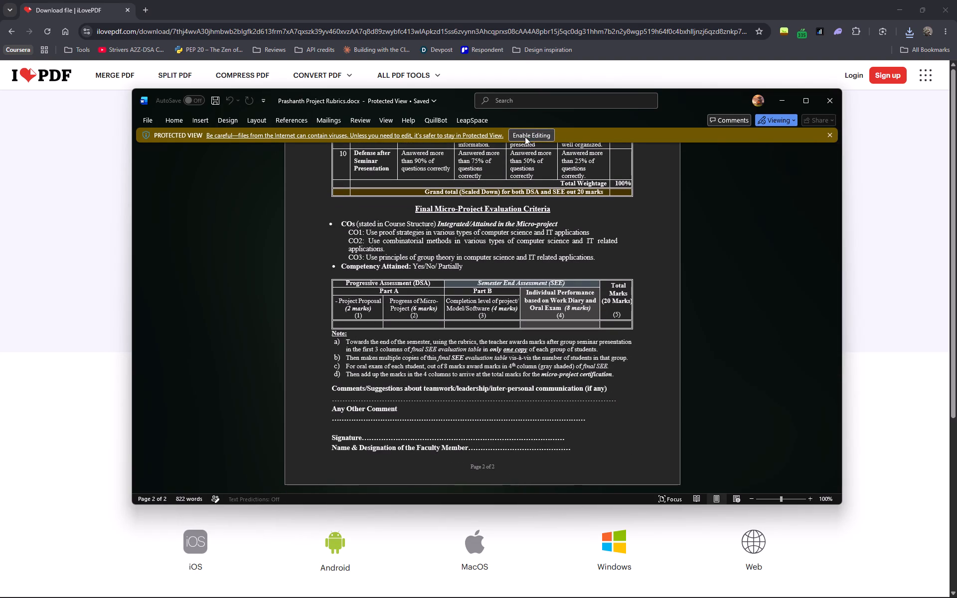
{"action": "left_click", "coordinate": [940, 0]}
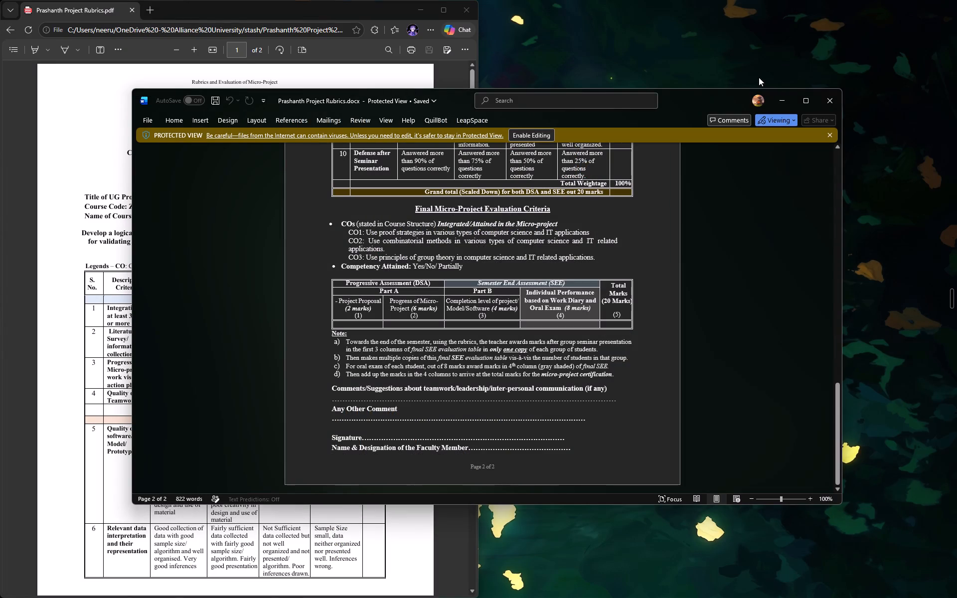
{"action": "left_click", "coordinate": [805, 100]}
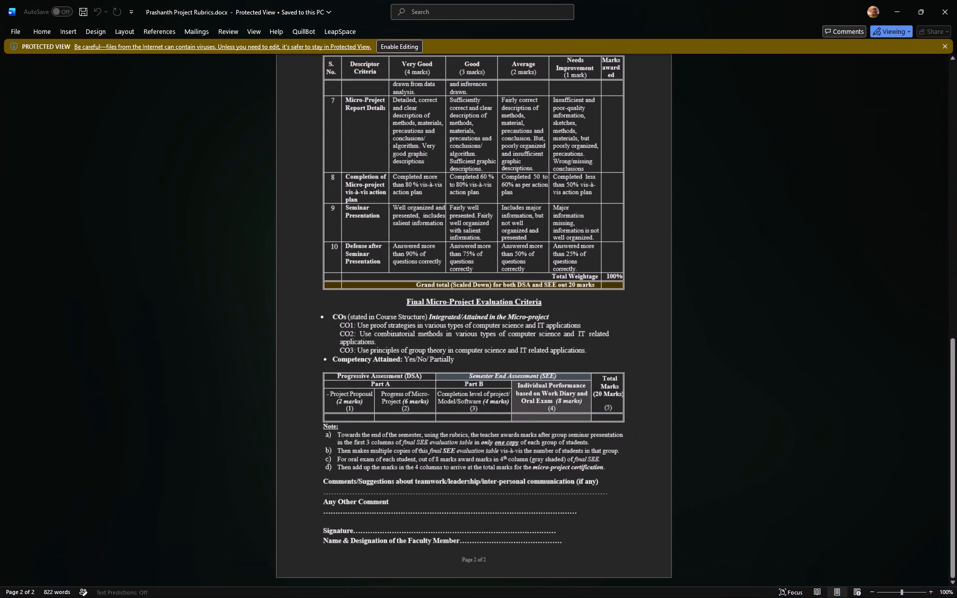
{"action": "left_click", "coordinate": [592, 349]}
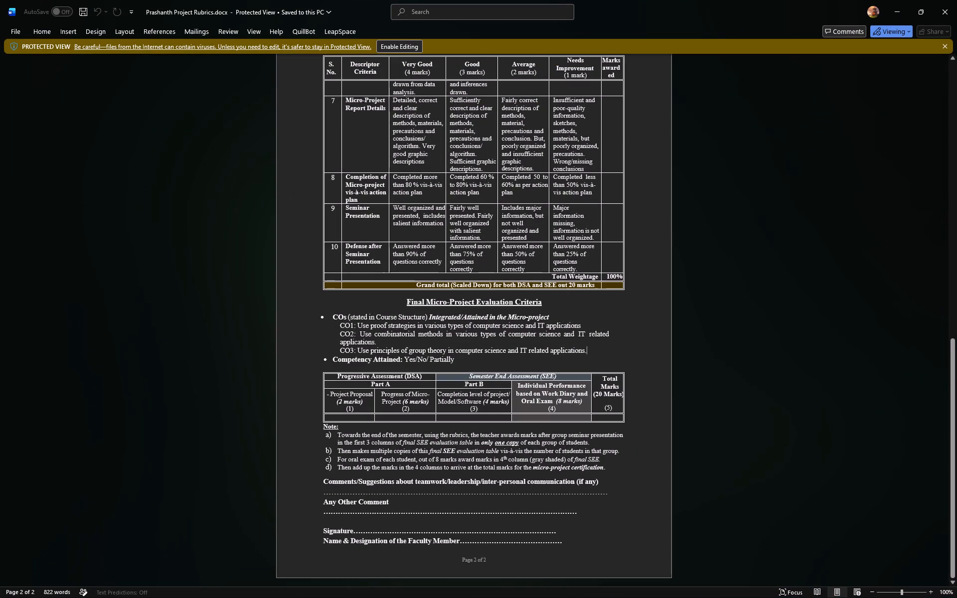
{"action": "left_click", "coordinate": [399, 44]}
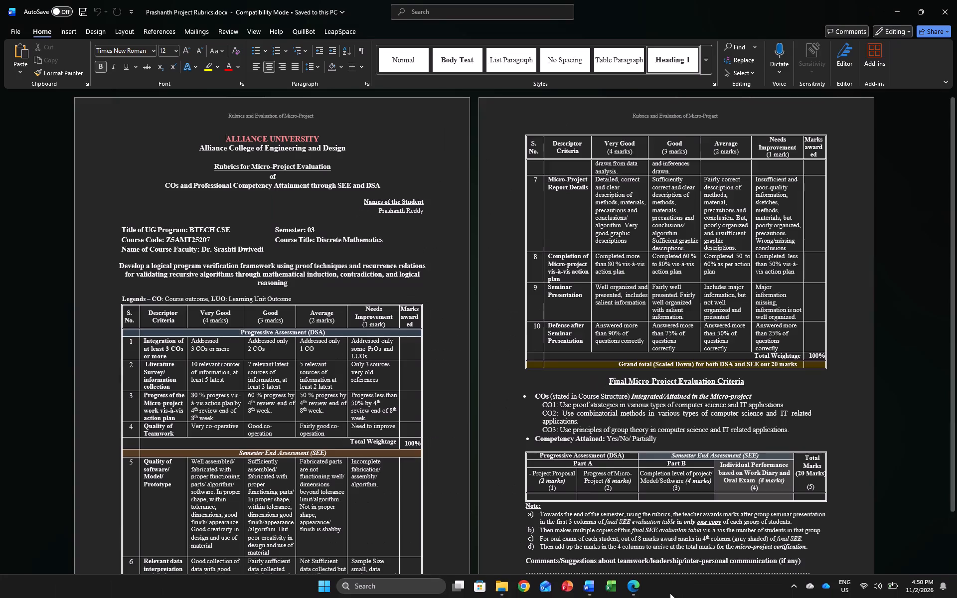
In a new File Explorer tab, browse the Alliance University OneDrive to the Data Structures folder under Sem 3.
{"action": "left_click", "coordinate": [504, 586]}
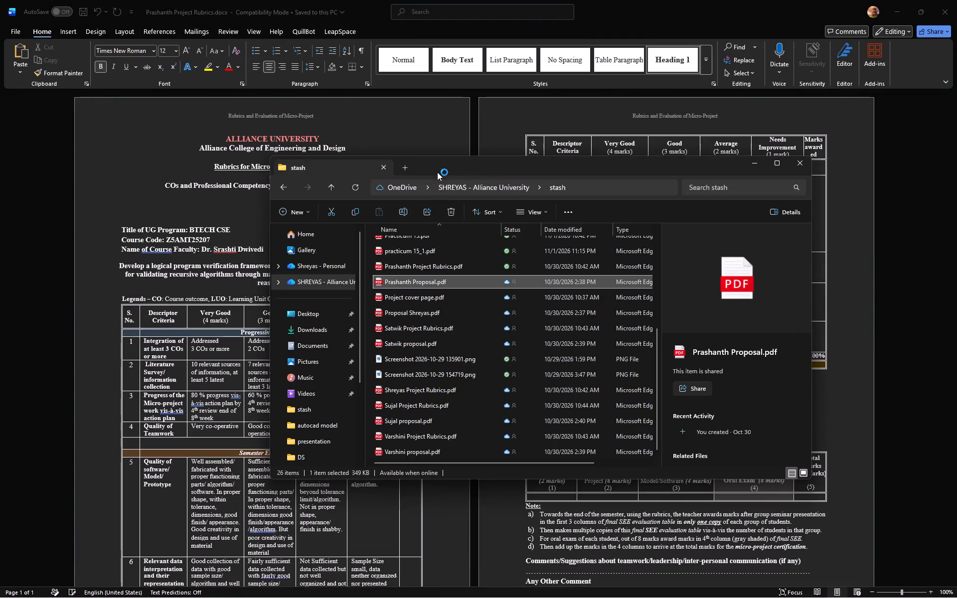
{"action": "left_click", "coordinate": [400, 166]}
{"action": "left_click", "coordinate": [317, 293]}
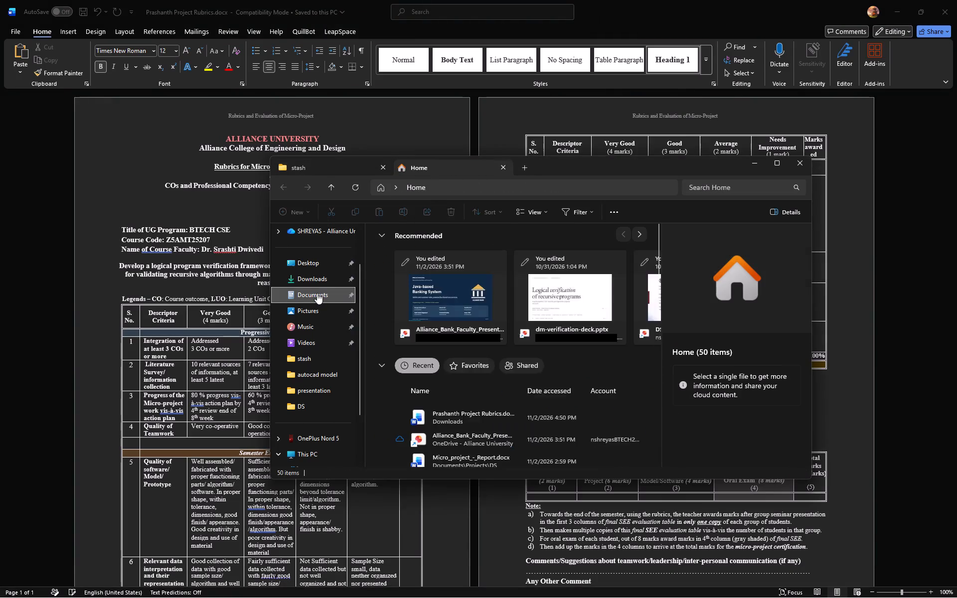
{"action": "left_click_drag", "start_coordinate": [325, 242], "coordinate": [326, 230]}
{"action": "left_click", "coordinate": [326, 230]}
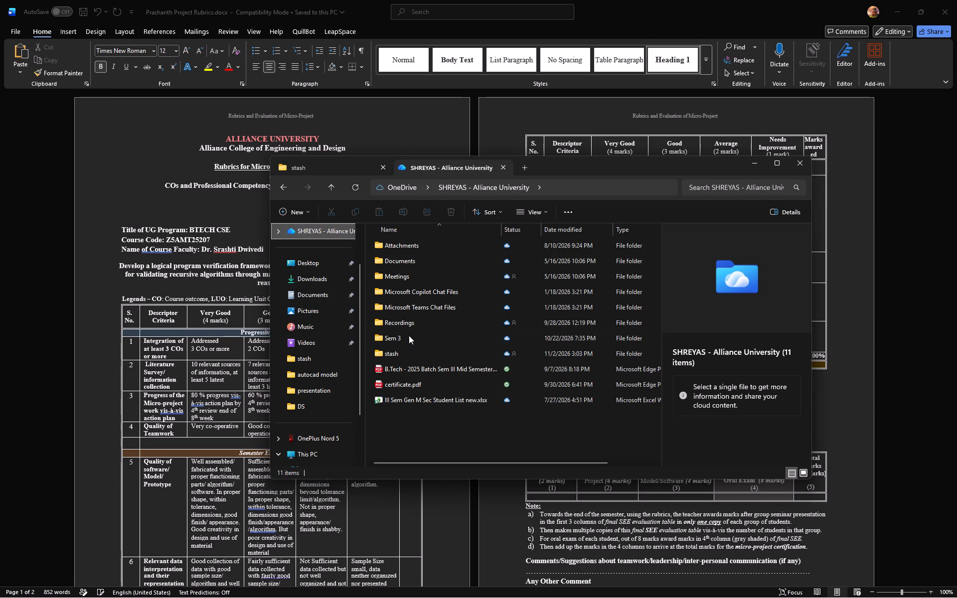
{"action": "double_click", "coordinate": [409, 335]}
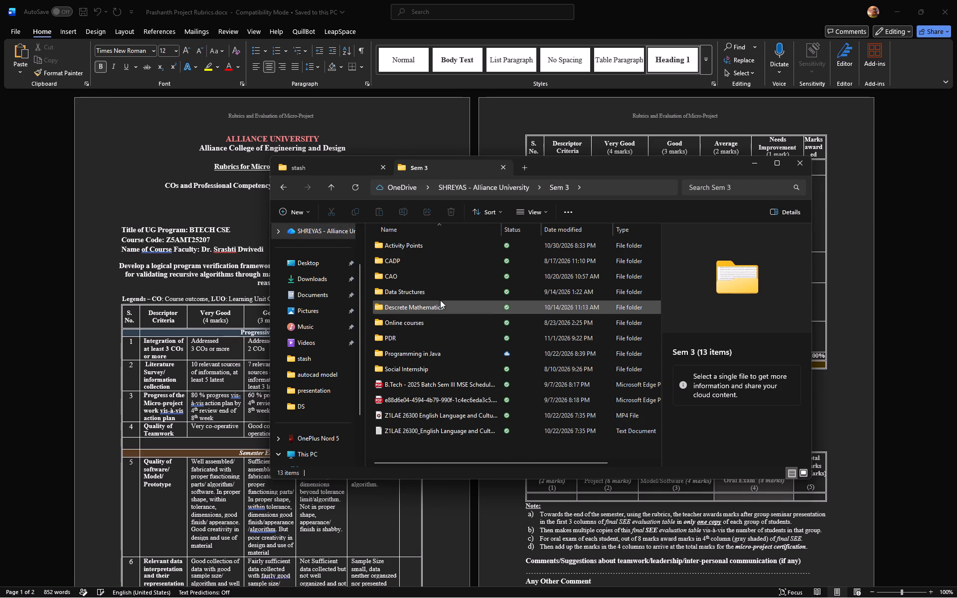
{"action": "double_click", "coordinate": [442, 294]}
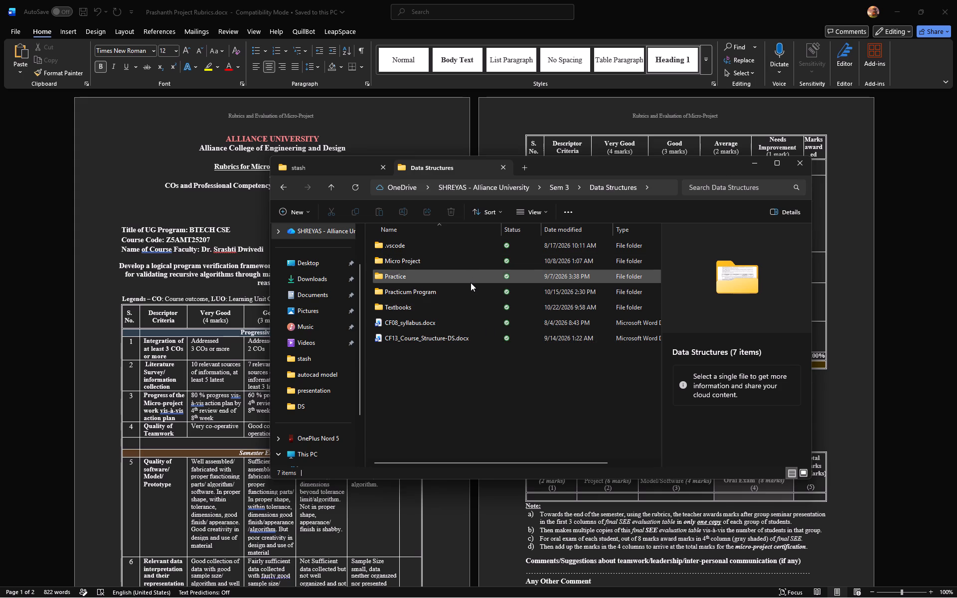
Check the Practicum Program folder, return to Data Structures, and select the Linked Lists and Operations PDF in Textbooks.
{"action": "double_click", "coordinate": [470, 287]}
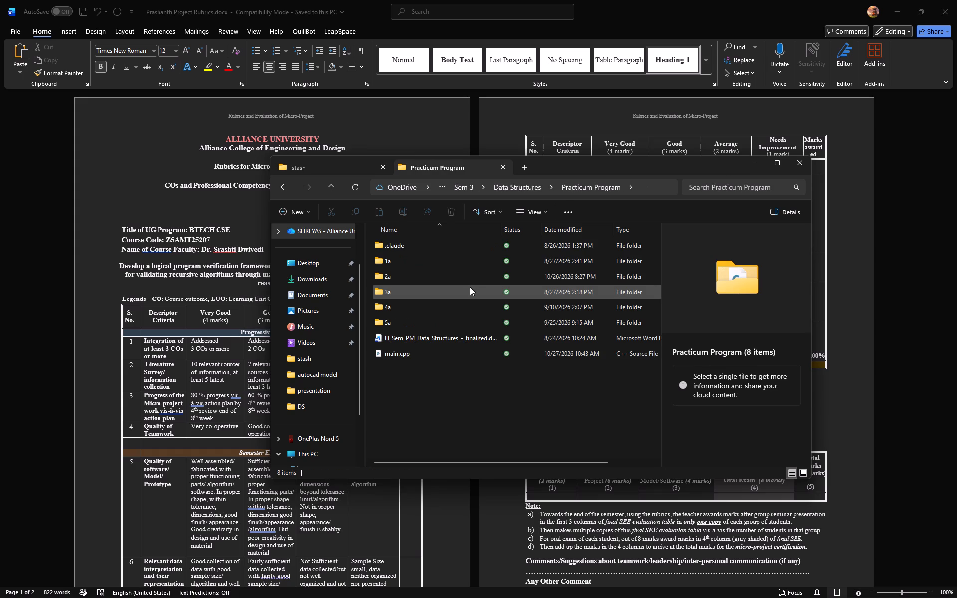
{"action": "left_click", "coordinate": [282, 183]}
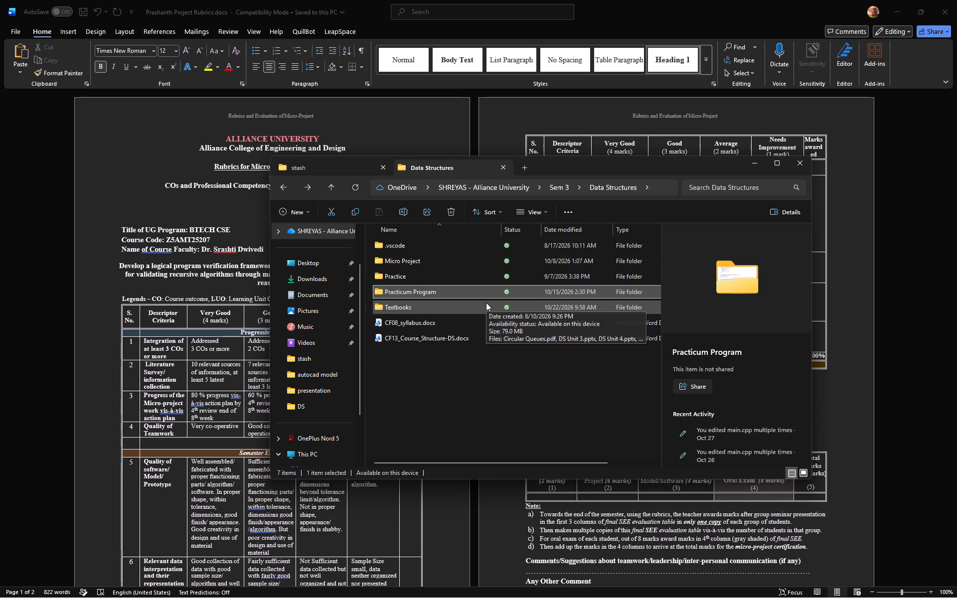
{"action": "double_click", "coordinate": [486, 302]}
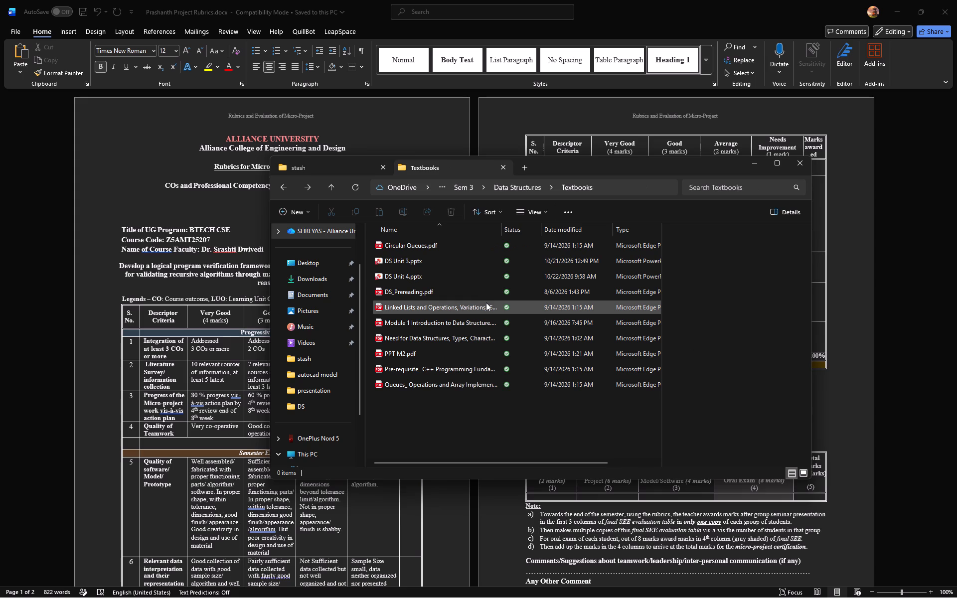
{"action": "left_click", "coordinate": [486, 302]}
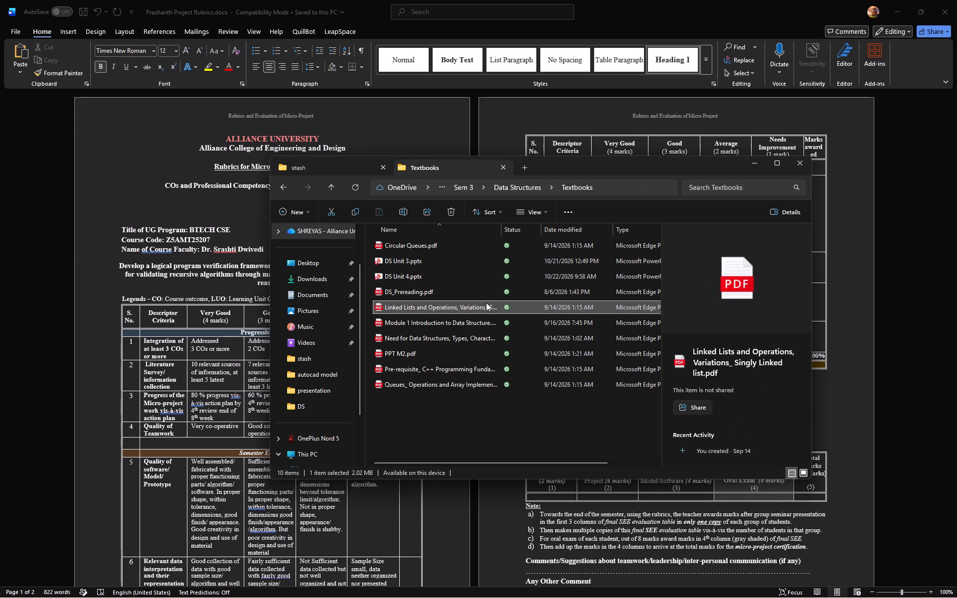
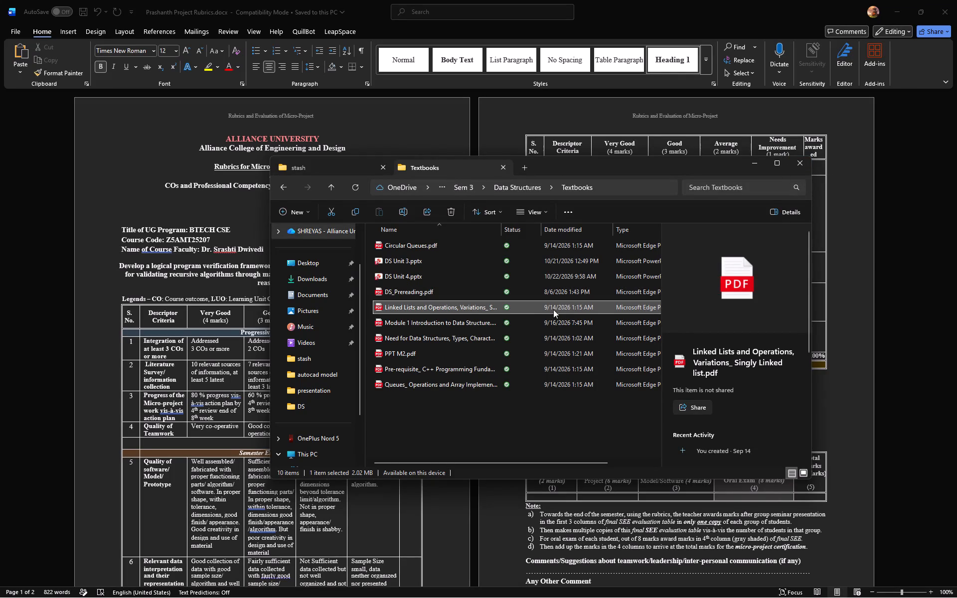
Open CF13_Course_Structure-DS.docx from the Data Structures folder and arrange it side by side with Prashanth Project Rubrics.docx.
{"action": "left_click", "coordinate": [514, 189]}
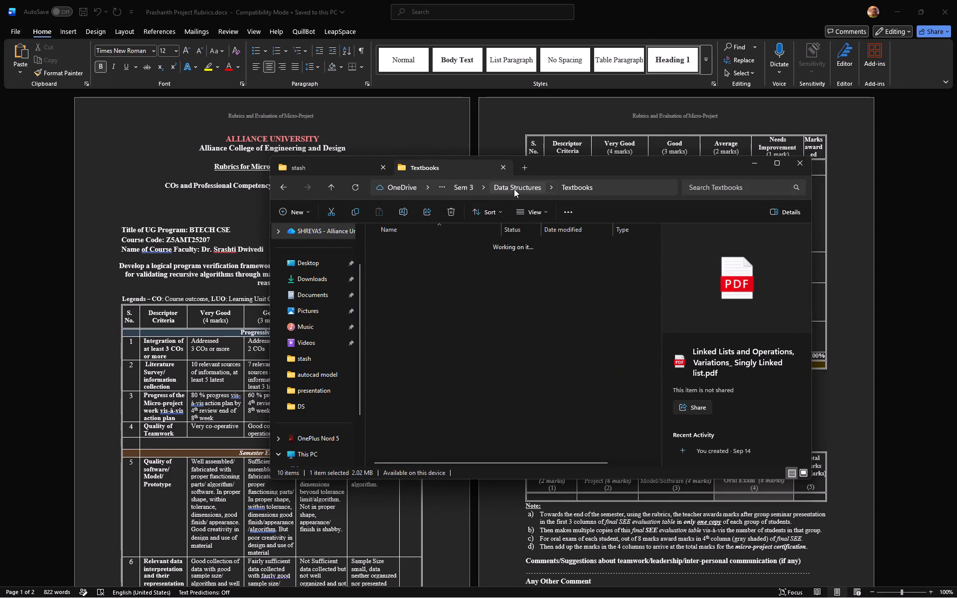
{"action": "double_click", "coordinate": [419, 334]}
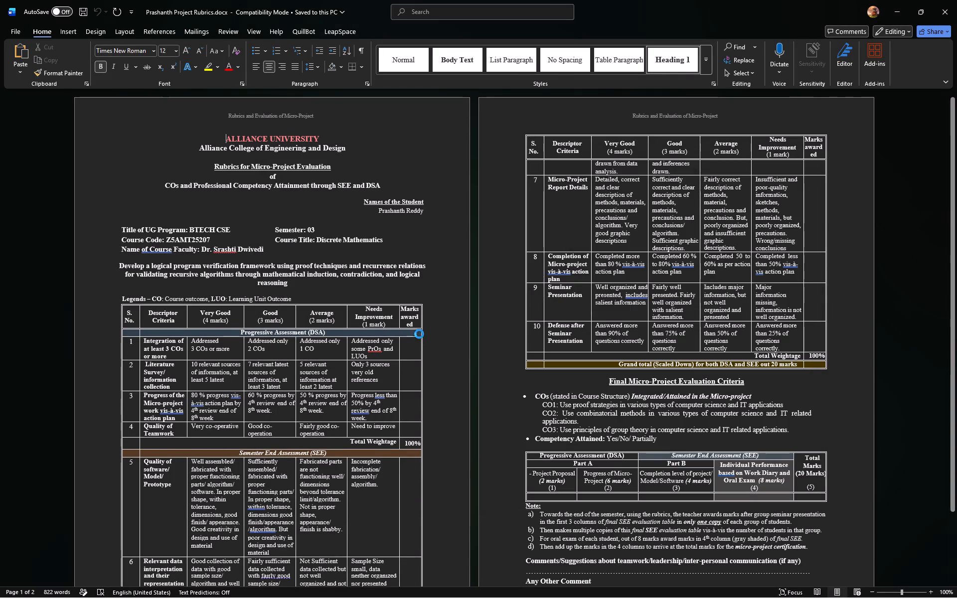
{"action": "left_click_drag", "start_coordinate": [660, 0], "coordinate": [573, 38]}
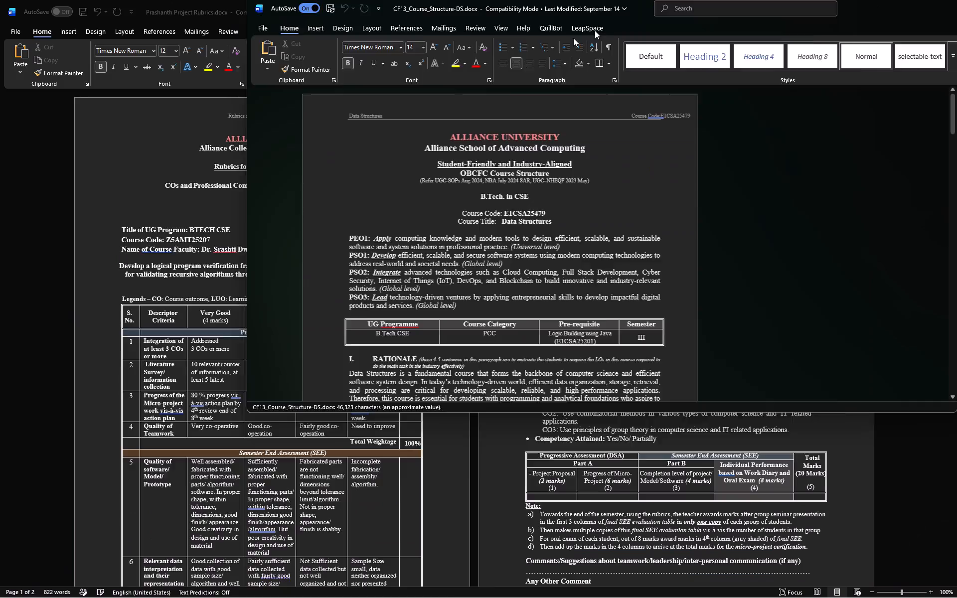
{"action": "left_click_drag", "start_coordinate": [573, 38], "coordinate": [0, 316]}
{"action": "left_click", "coordinate": [684, 243]}
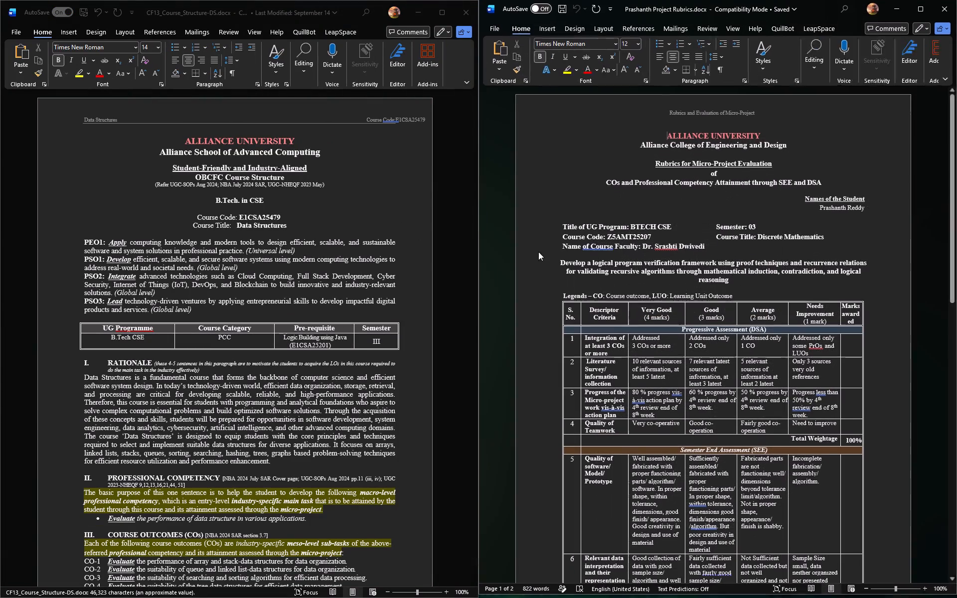
Copy the course code E1CSA25479 from the course structure to replace the course code in the rubrics document.
{"action": "triple_click", "coordinate": [255, 214]}
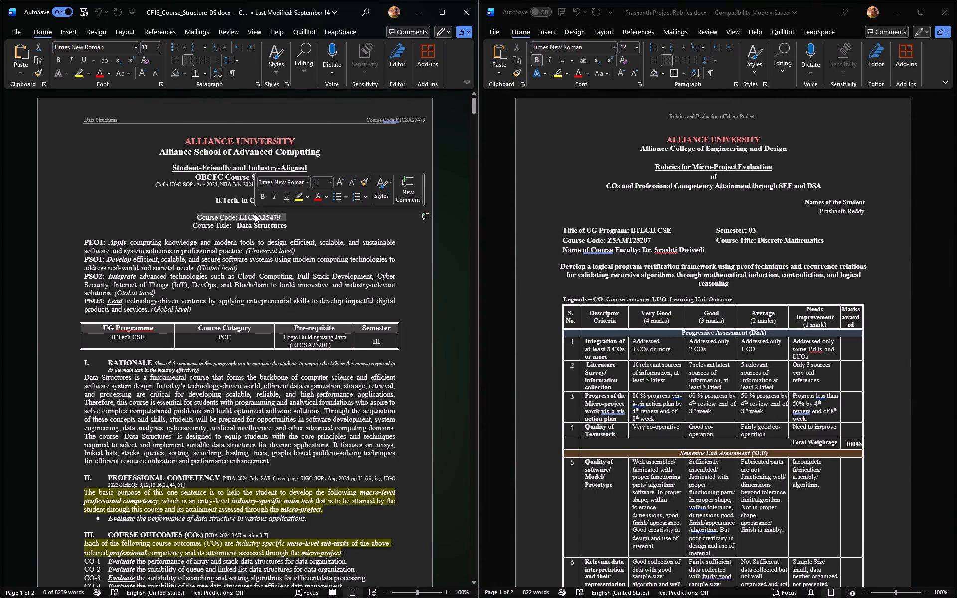
{"action": "double_click", "coordinate": [255, 214]}
{"action": "key", "text": "ctrl+c"}
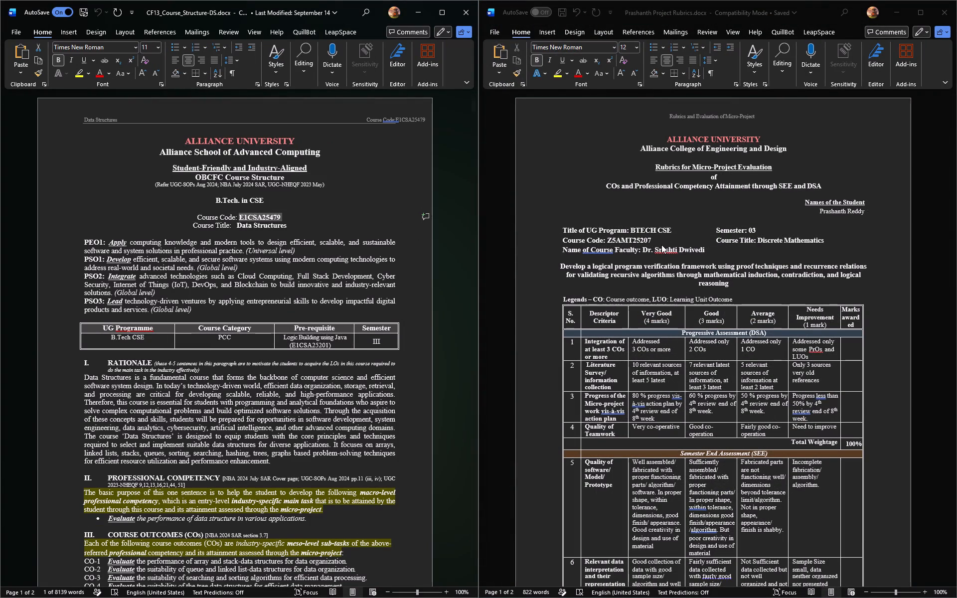
{"action": "left_click", "coordinate": [661, 240]}
{"action": "left_click", "coordinate": [661, 240]}
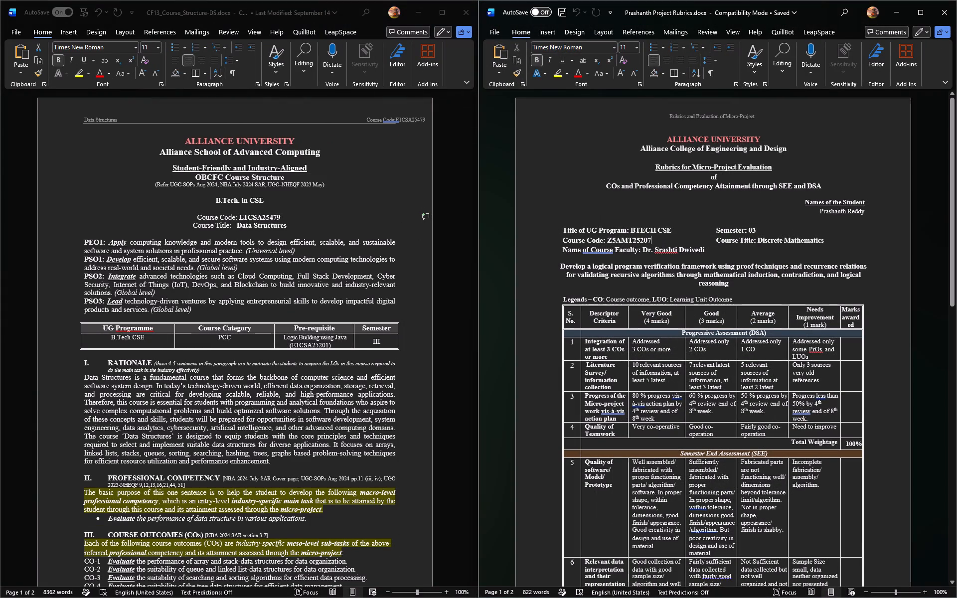
Replace the course code in the rubrics document with the copied code E1CSA25479.
{"action": "key", "text": "ctrl+BackSpace"}
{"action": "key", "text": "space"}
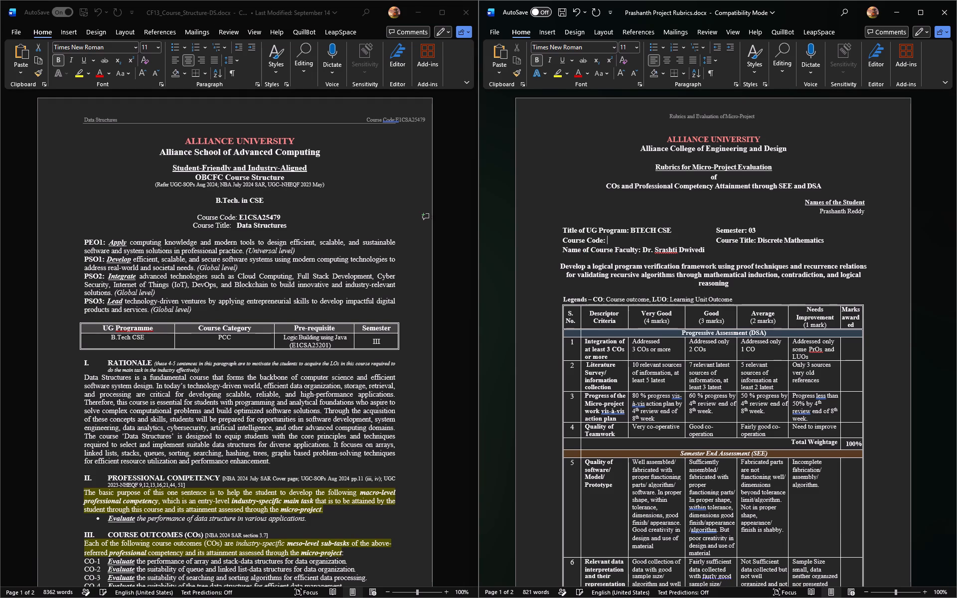
{"action": "key", "text": "ctrl+v"}
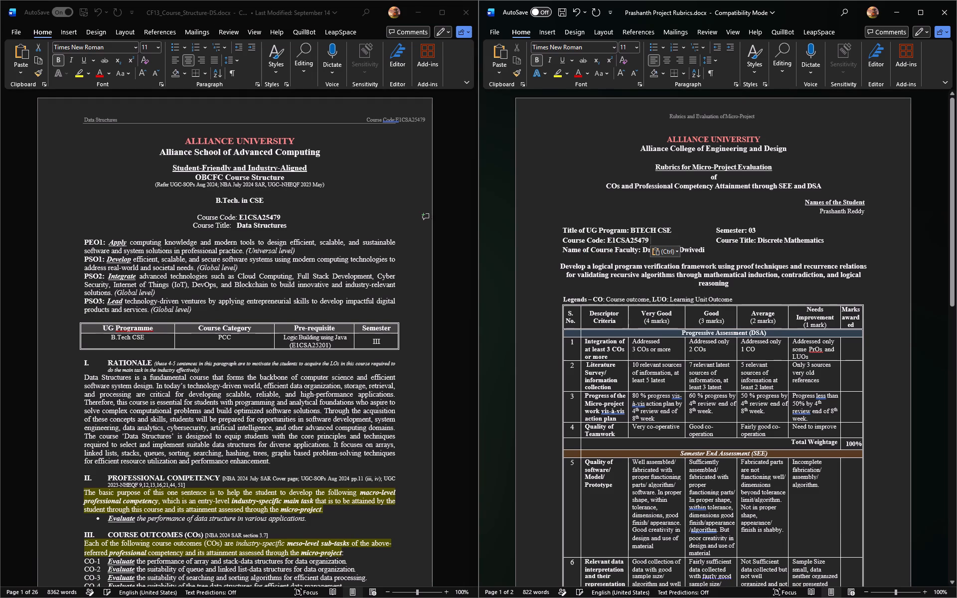
Replace the name of the course faculty in the rubrics header with the Data Structures professor's name, using the title Prof.
{"action": "left_click", "coordinate": [704, 249]}
{"action": "key", "text": "ctrl+backslash"}
{"action": "key", "text": "ctrl+BackSpace"}
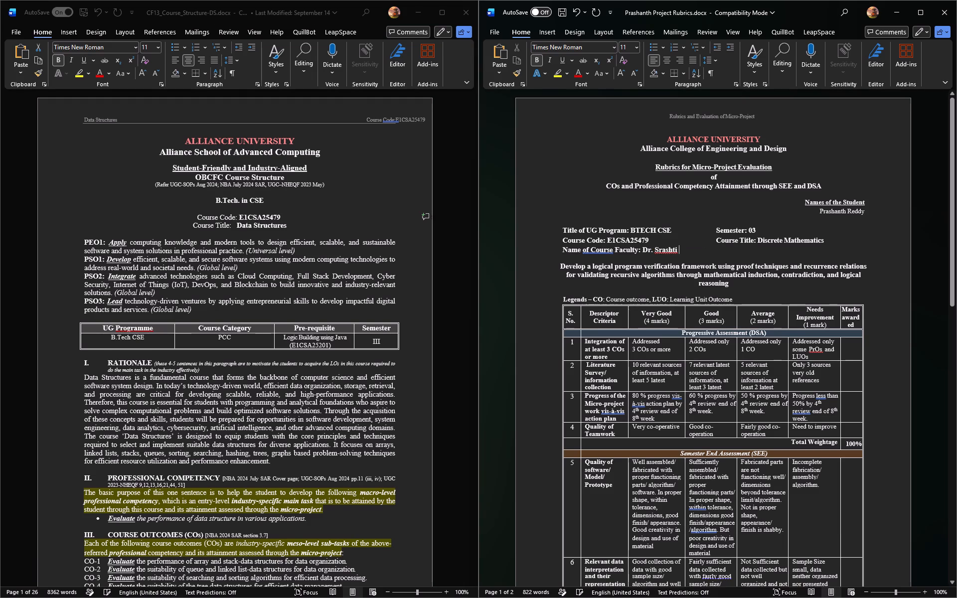
{"action": "key", "text": "ctrl+BackSpace"}
{"action": "key", "text": "BackSpace"}
{"action": "key", "text": "BackSpace"}
{"action": "key", "text": "BackSpace"}
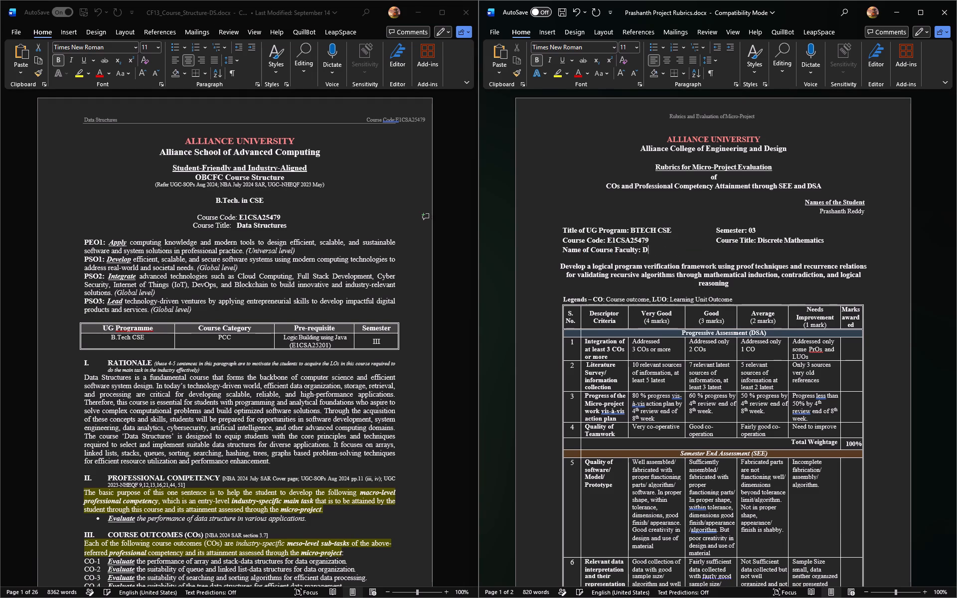
{"action": "key", "text": "BackSpace"}
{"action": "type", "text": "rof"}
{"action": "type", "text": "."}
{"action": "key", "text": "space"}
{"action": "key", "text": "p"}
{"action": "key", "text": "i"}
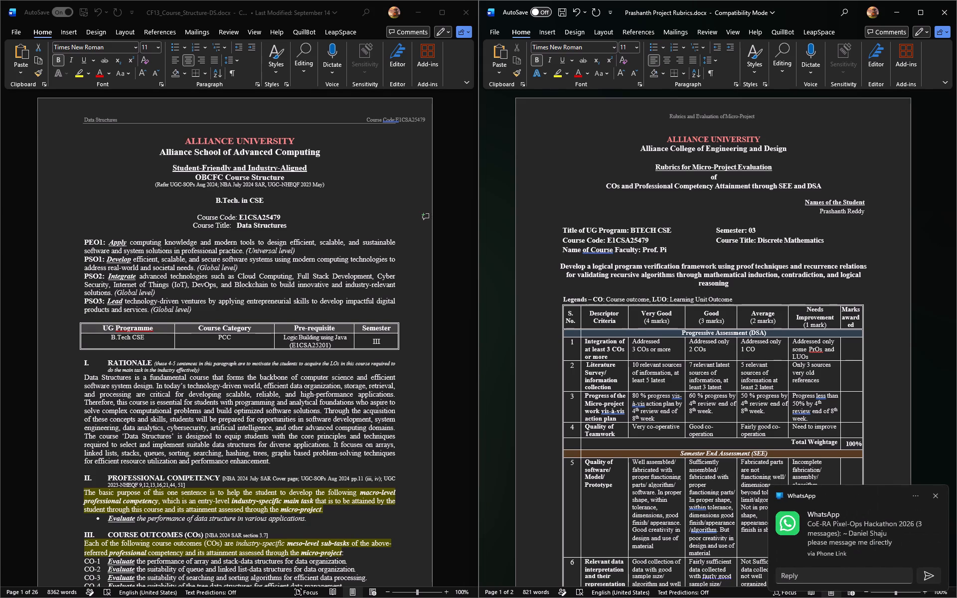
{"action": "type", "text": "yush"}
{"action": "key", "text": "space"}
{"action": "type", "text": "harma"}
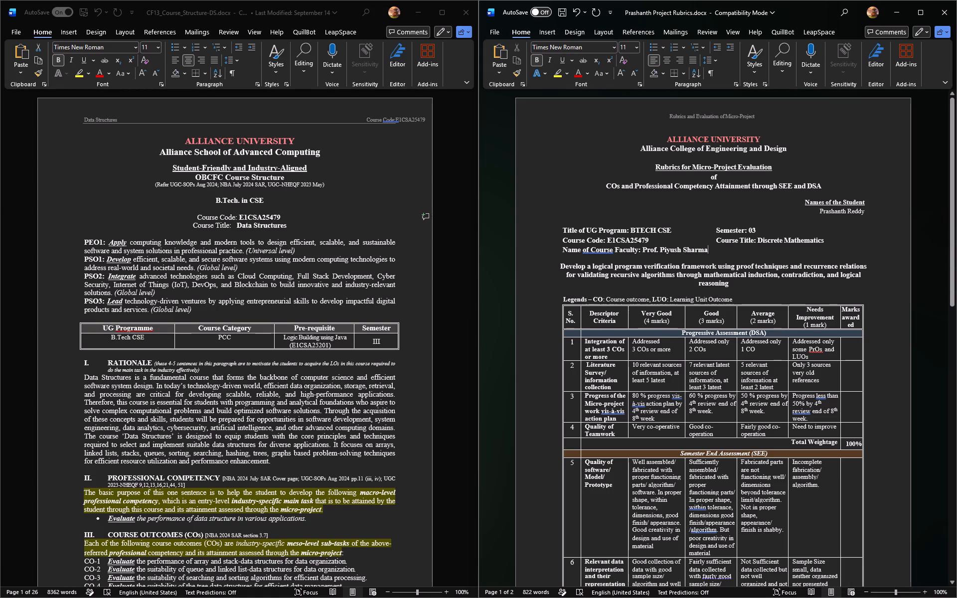
Remove the bold formatting from the label "Title of UG Program" in the rubrics header.
{"action": "left_click", "coordinate": [715, 247]}
{"action": "left_click", "coordinate": [715, 247]}
{"action": "left_click", "coordinate": [570, 230]}
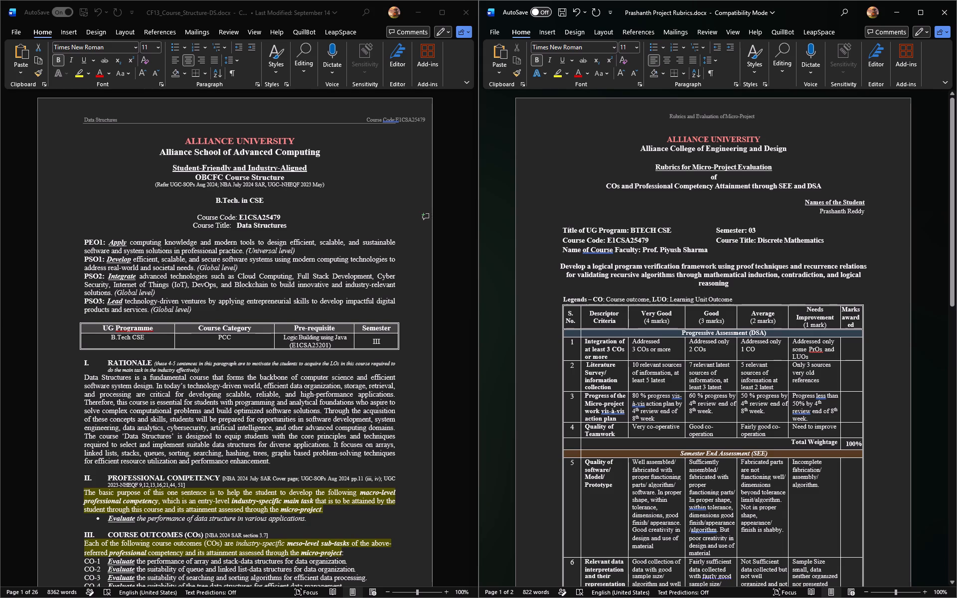
{"action": "left_click_drag", "start_coordinate": [562, 230], "coordinate": [596, 228], "text": "ctrl"}
{"action": "left_click", "coordinate": [596, 228]}
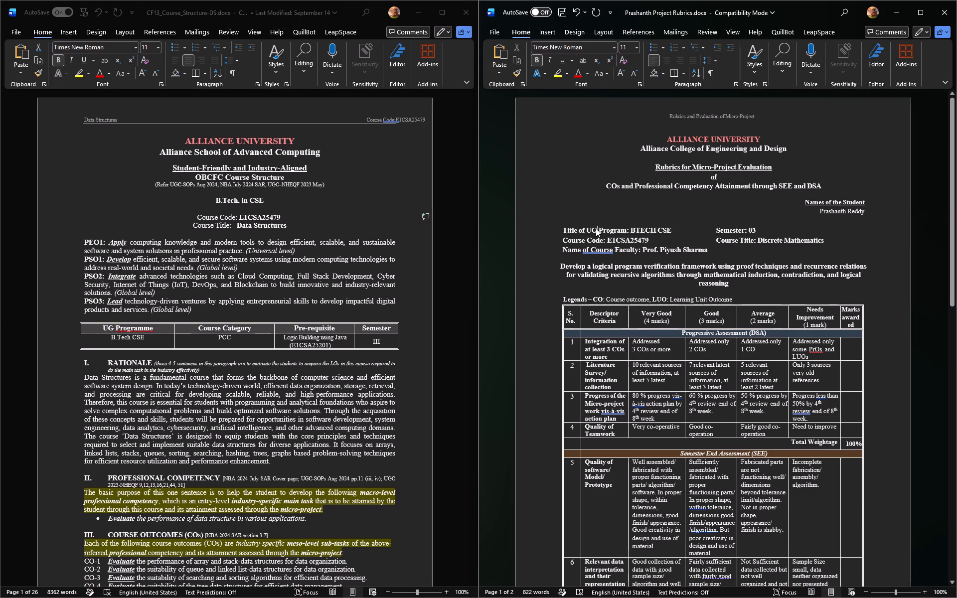
{"action": "left_click_drag", "start_coordinate": [563, 230], "coordinate": [584, 230], "text": "ctrl"}
{"action": "left_click", "coordinate": [584, 230]}
Remove bold from the rubrics header labels Title of UG Program, Course Code, Name of Course Faculty, Semester and Course Title.
{"action": "left_click_drag", "start_coordinate": [626, 230], "coordinate": [559, 229]}
{"action": "key", "text": "ctrl+b"}
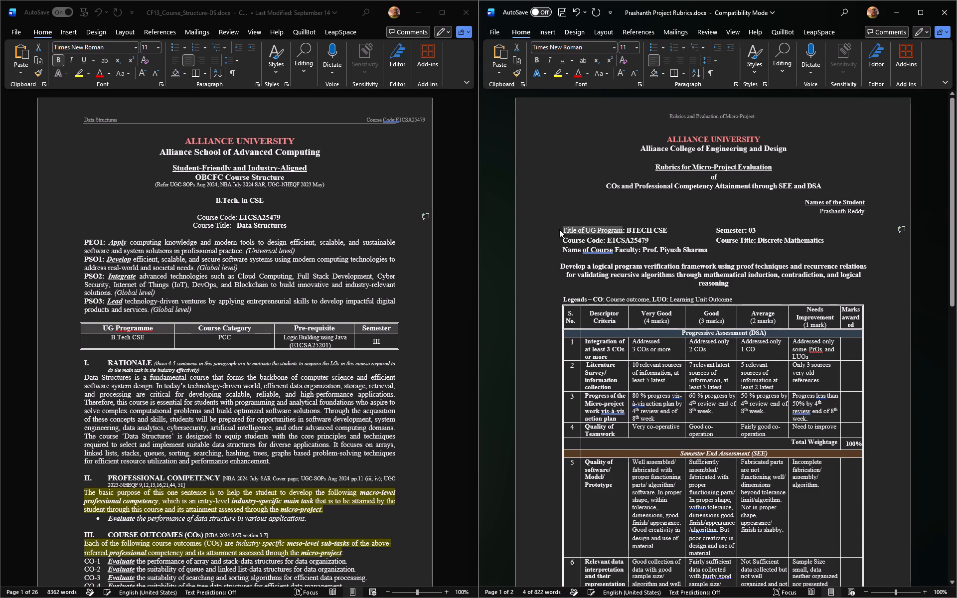
{"action": "left_click_drag", "start_coordinate": [602, 241], "coordinate": [559, 241]}
{"action": "key", "text": "ctrl+b"}
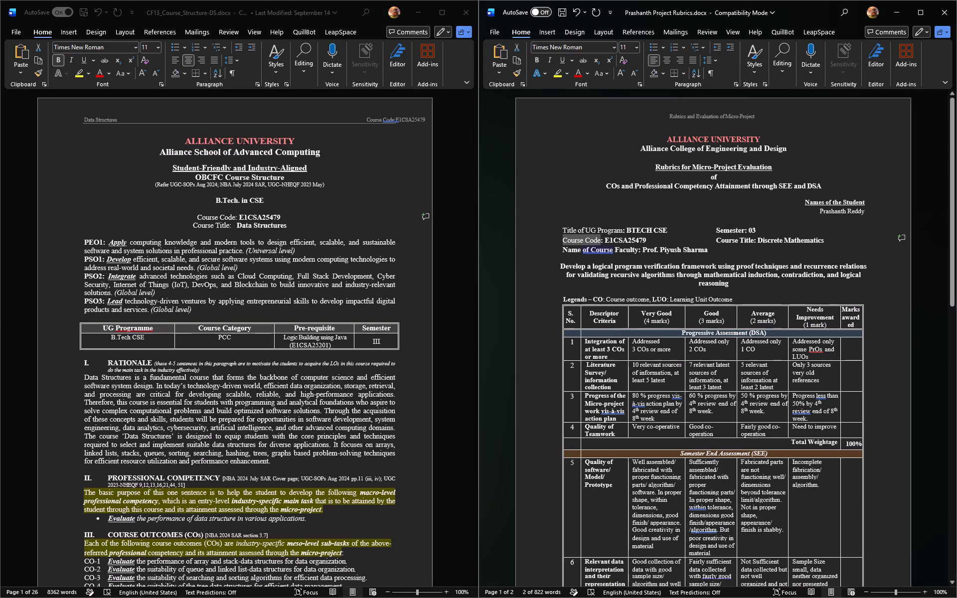
{"action": "left_click_drag", "start_coordinate": [638, 249], "coordinate": [570, 248]}
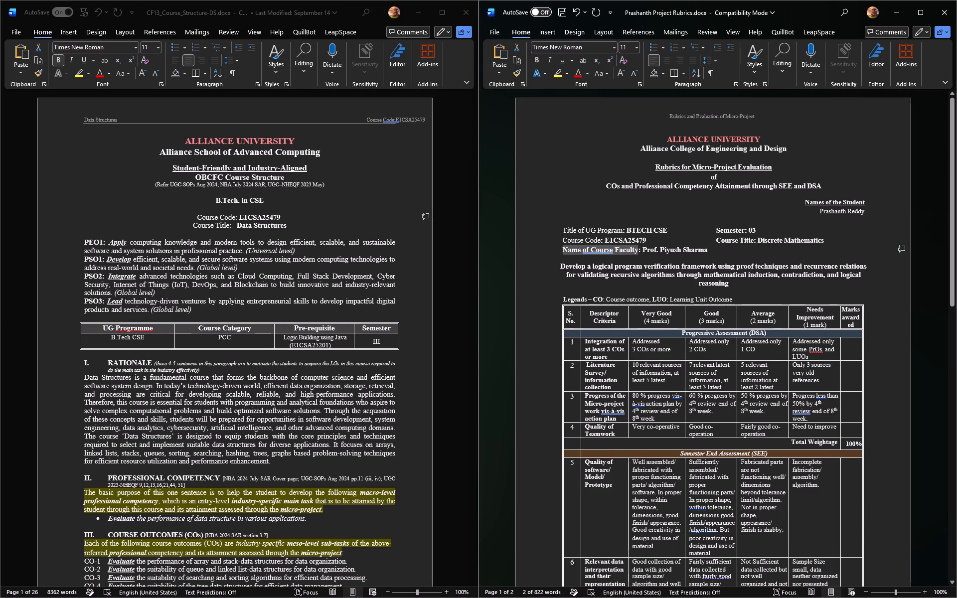
{"action": "left_click_drag", "start_coordinate": [570, 248], "coordinate": [569, 248]}
{"action": "key", "text": "ctrl+b"}
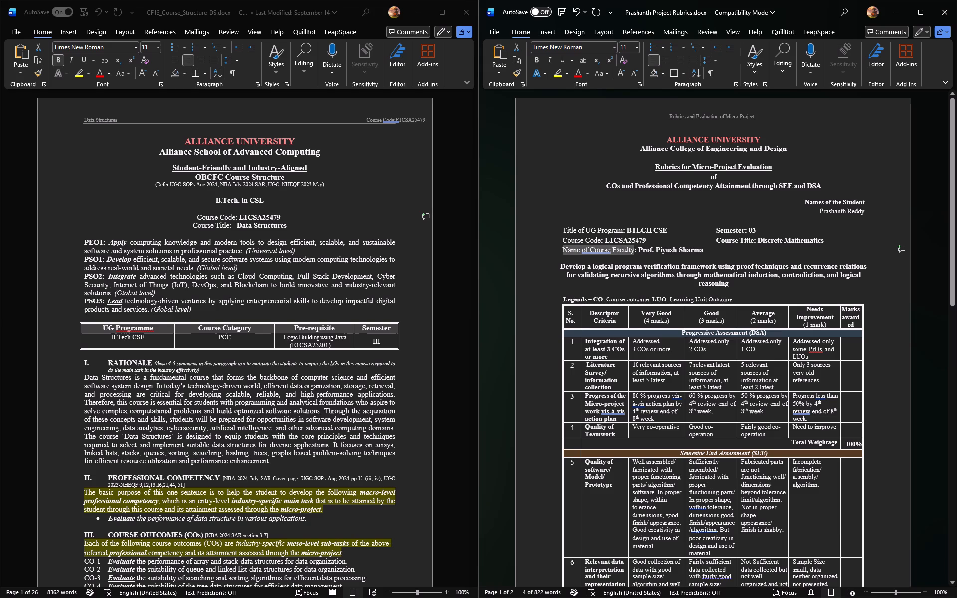
{"action": "left_click_drag", "start_coordinate": [745, 230], "coordinate": [694, 233]}
{"action": "key", "text": "ctrl+b"}
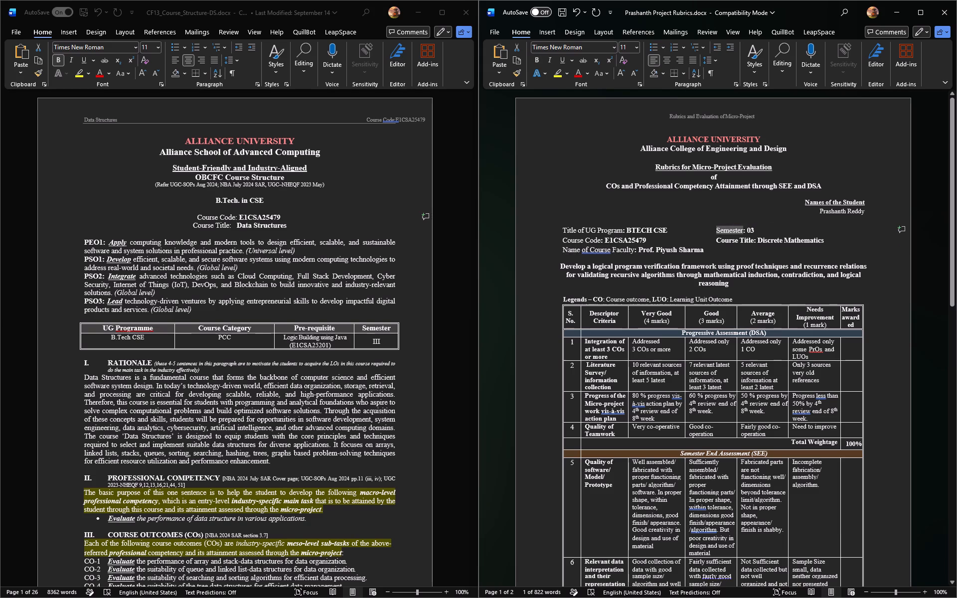
{"action": "left_click_drag", "start_coordinate": [757, 241], "coordinate": [710, 243]}
{"action": "key", "text": "ctrl+b"}
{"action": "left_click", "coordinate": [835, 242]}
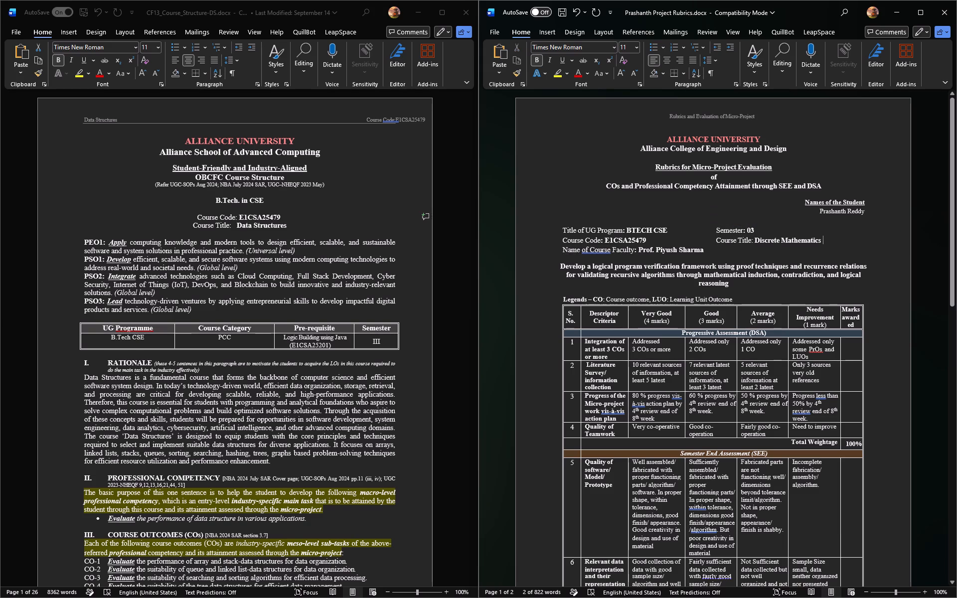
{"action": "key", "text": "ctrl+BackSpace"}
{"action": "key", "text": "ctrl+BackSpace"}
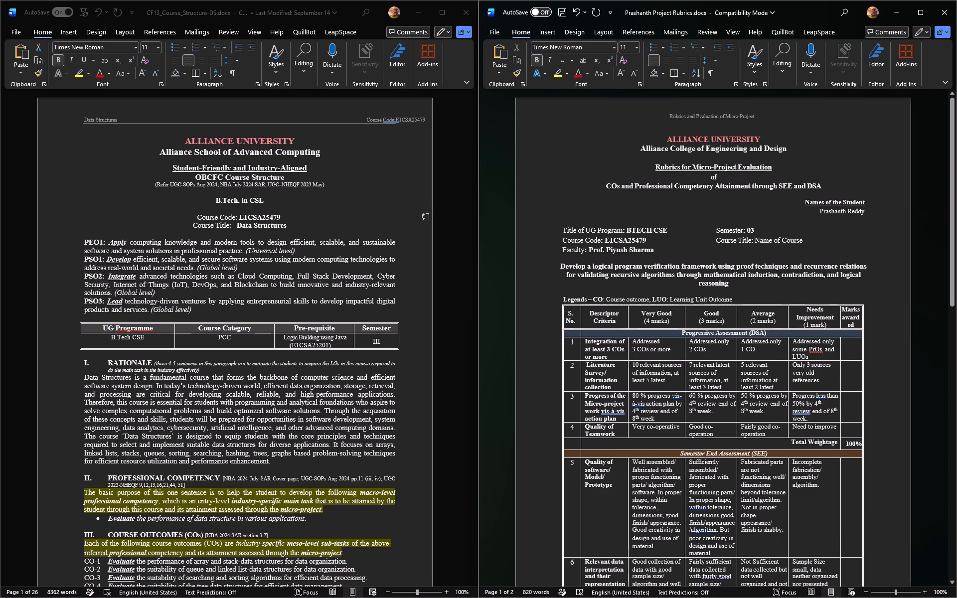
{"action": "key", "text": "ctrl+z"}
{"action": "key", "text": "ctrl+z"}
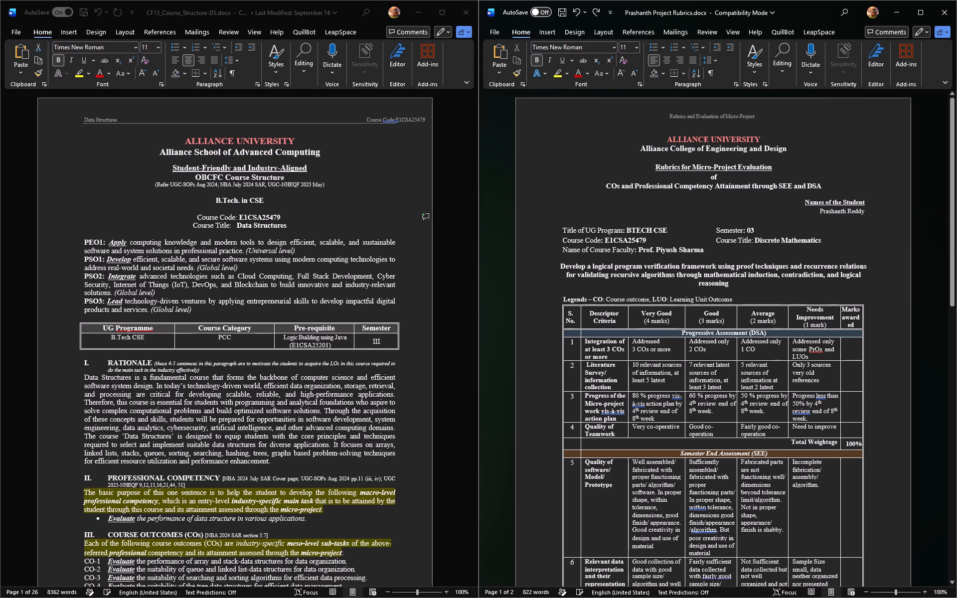
Change the rubrics' course title to Data Structures, keeping Name of Course Faculty on its own line below.
{"action": "left_click", "coordinate": [835, 242]}
{"action": "key", "text": "ctrl+BackSpace"}
{"action": "key", "text": "ctrl+BackSpace"}
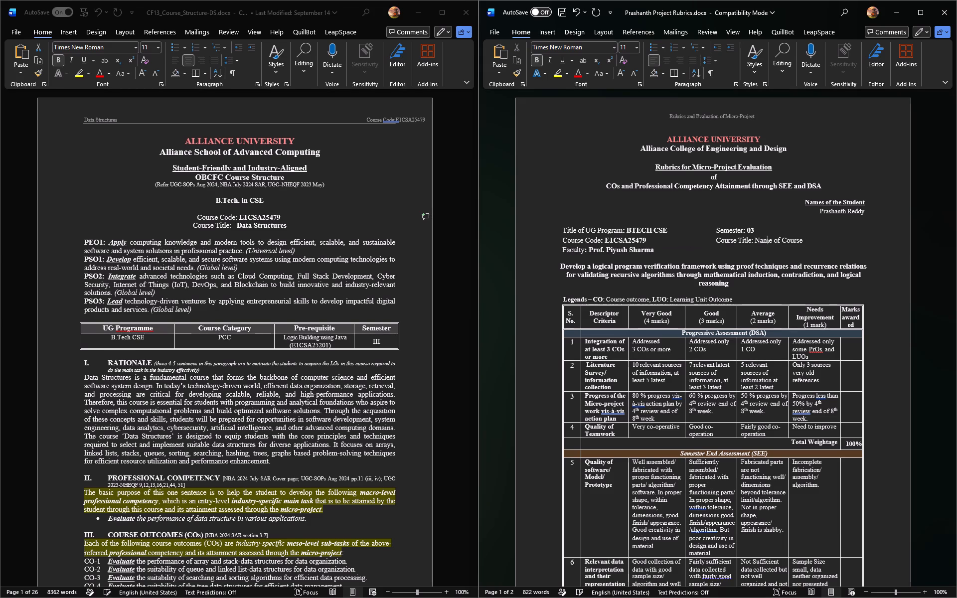
{"action": "type", "text": "ata"}
{"action": "key", "text": "space"}
{"action": "type", "text": "trucutrres"}
{"action": "key", "text": "BackSpace"}
{"action": "key", "text": "BackSpace"}
{"action": "key", "text": "BackSpace"}
{"action": "key", "text": "BackSpace"}
{"action": "key", "text": "BackSpace"}
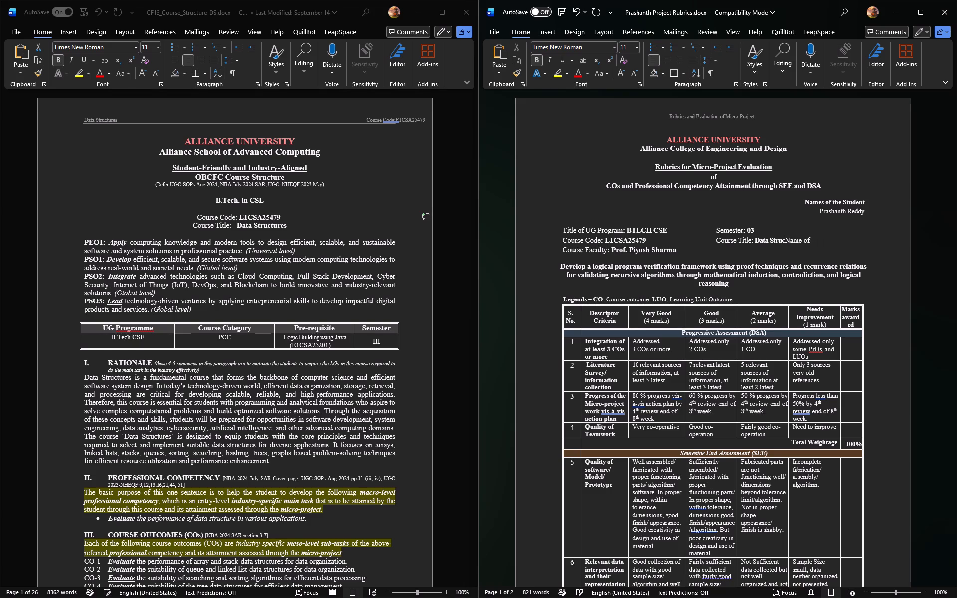
{"action": "type", "text": "tures"}
{"action": "key", "text": "Return"}
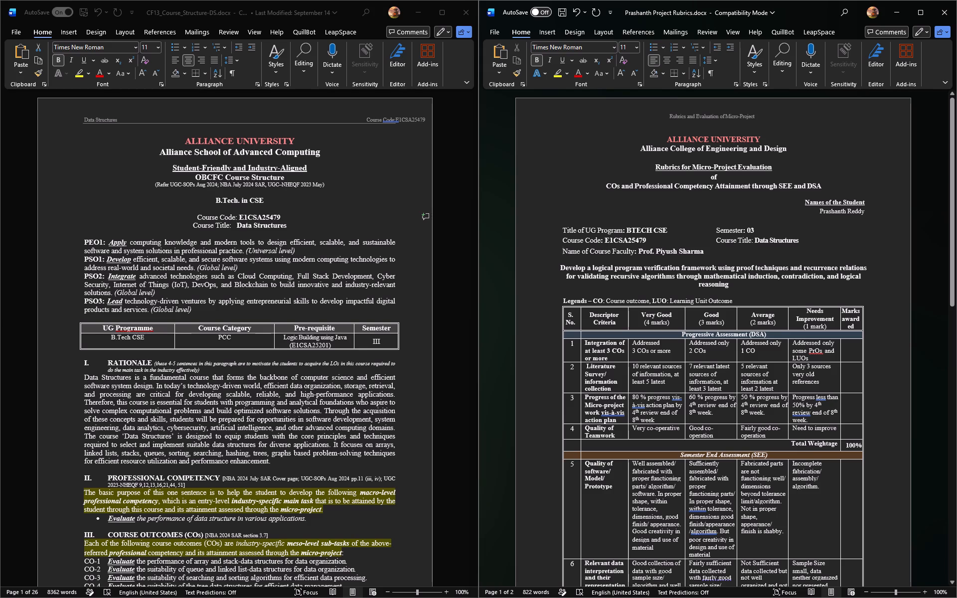
Examine the rubrics' Final Micro-Project Evaluation Criteria and look through the course structure's learning outcomes and suggested micro-projects.
{"action": "scroll", "coordinate": [686, 283], "scroll_direction": "down", "scroll_amount": 11}
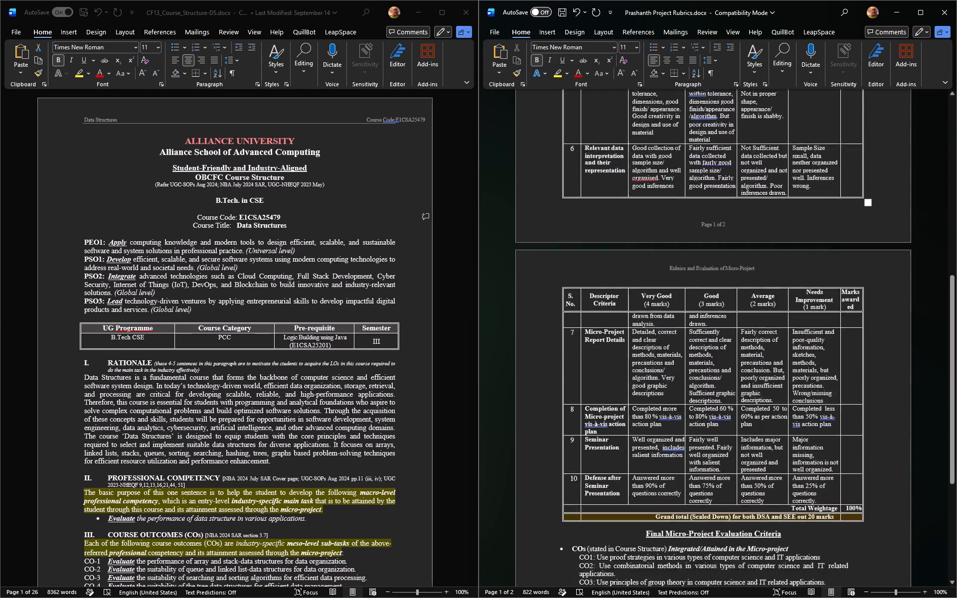
{"action": "scroll", "coordinate": [686, 283], "scroll_direction": "down", "scroll_amount": 6}
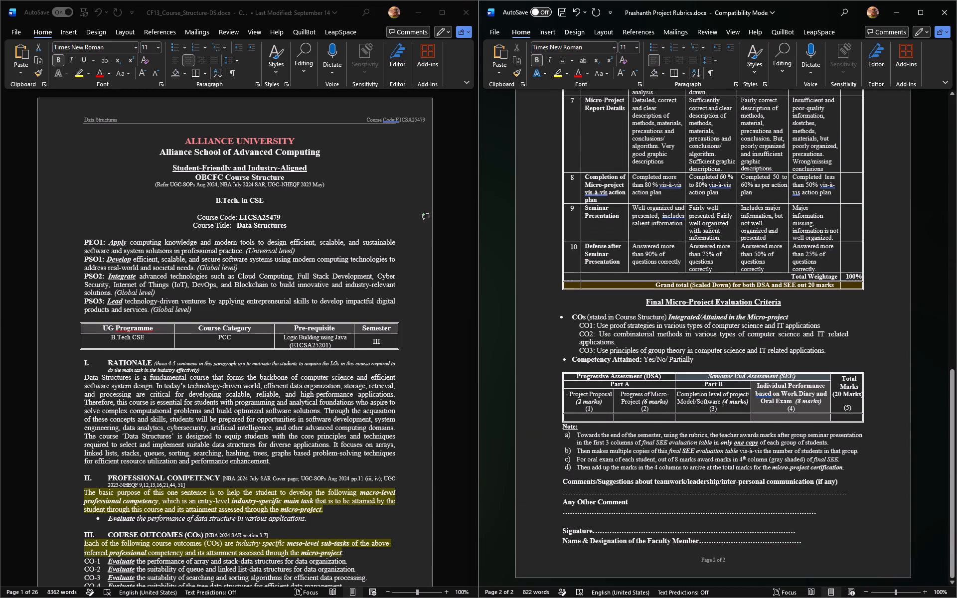
{"action": "scroll", "coordinate": [274, 379], "scroll_direction": "down", "scroll_amount": 6}
{"action": "scroll", "coordinate": [274, 379], "scroll_direction": "right", "scroll_amount": 1}
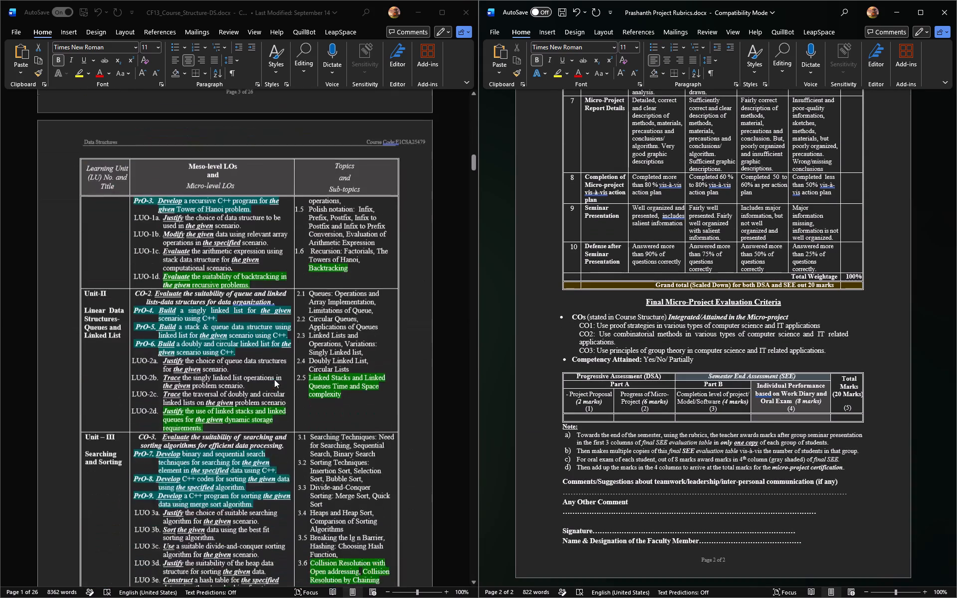
{"action": "scroll", "coordinate": [274, 379], "scroll_direction": "right", "scroll_amount": 1}
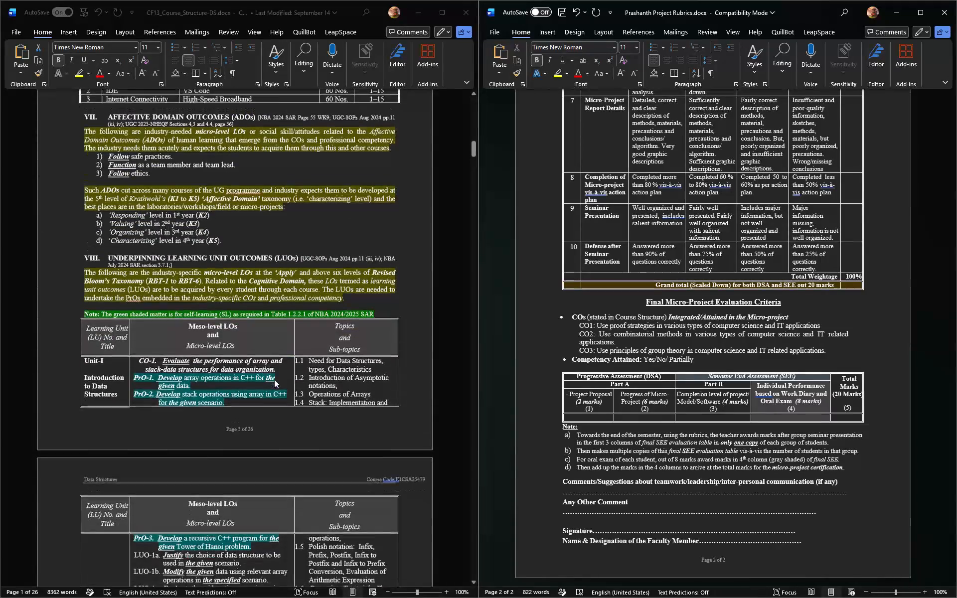
{"action": "scroll", "coordinate": [274, 379], "scroll_direction": "right", "scroll_amount": 1}
{"action": "scroll", "coordinate": [274, 379], "scroll_direction": "up", "scroll_amount": 6}
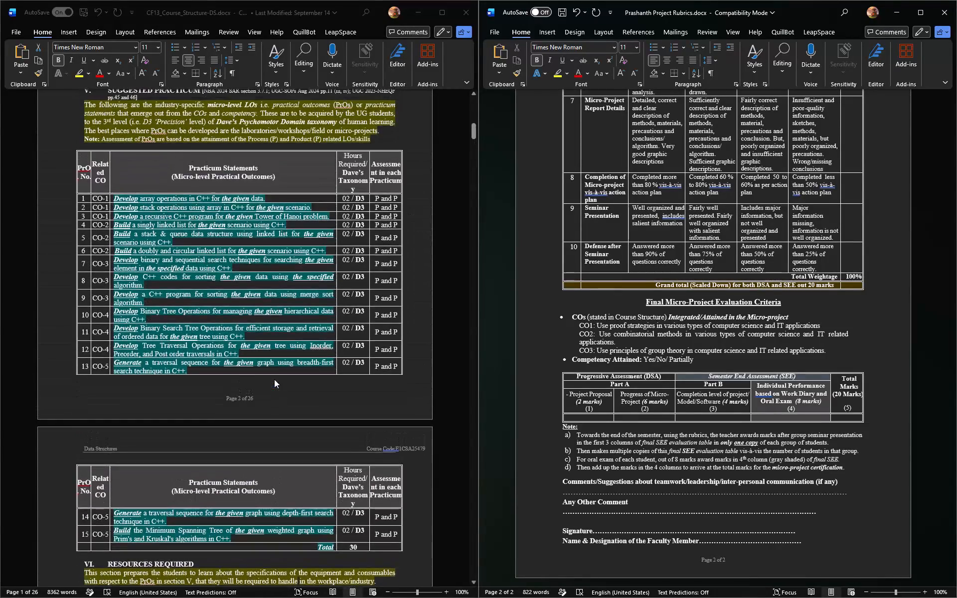
{"action": "scroll", "coordinate": [274, 379], "scroll_direction": "up", "scroll_amount": 2}
{"action": "scroll", "coordinate": [274, 379], "scroll_direction": "right", "scroll_amount": 1}
{"action": "scroll", "coordinate": [274, 379], "scroll_direction": "down", "scroll_amount": 10}
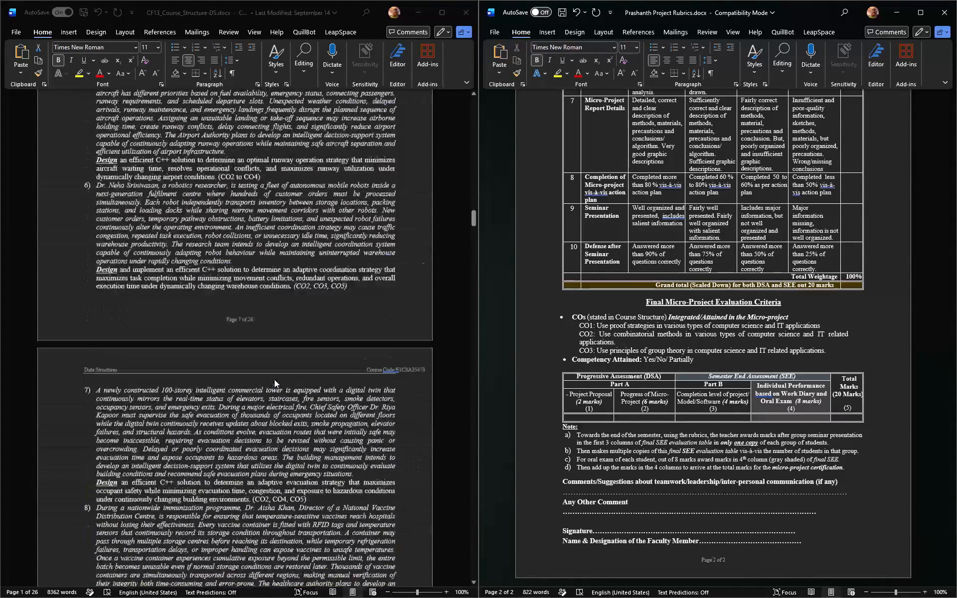
{"action": "scroll", "coordinate": [274, 379], "scroll_direction": "down", "scroll_amount": 3}
{"action": "scroll", "coordinate": [274, 379], "scroll_direction": "right", "scroll_amount": 1}
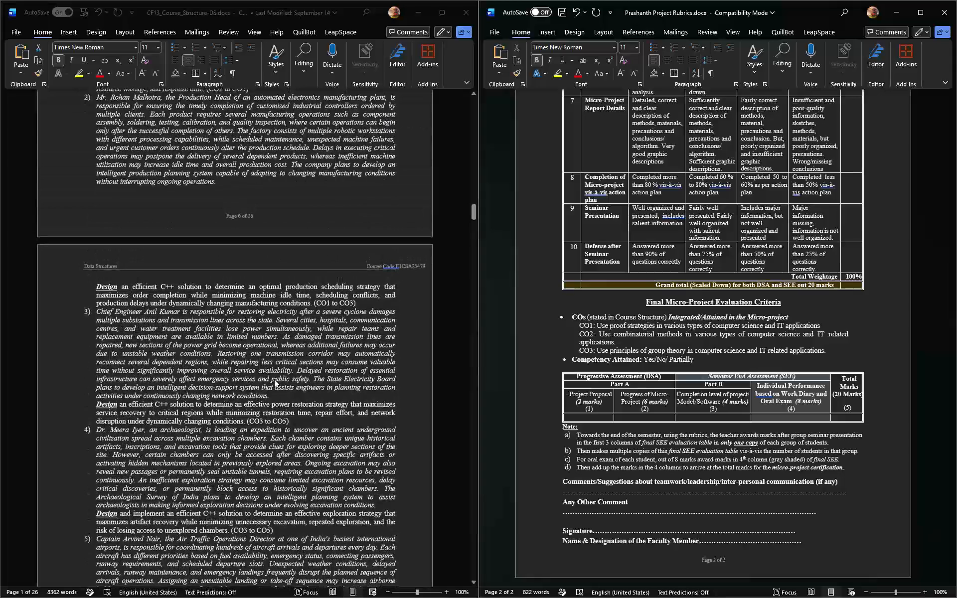
{"action": "scroll", "coordinate": [274, 379], "scroll_direction": "up", "scroll_amount": 2}
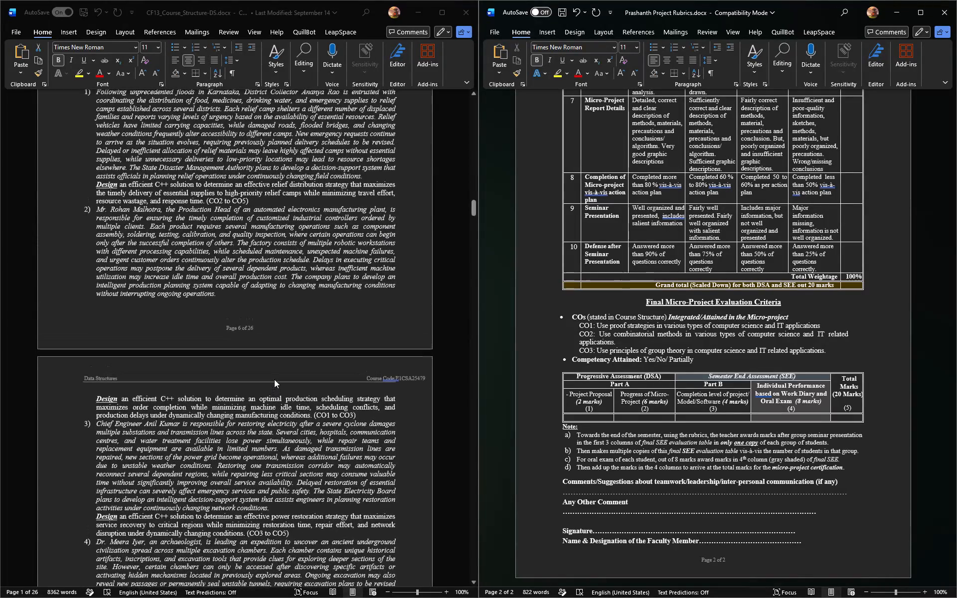
{"action": "scroll", "coordinate": [274, 379], "scroll_direction": "up", "scroll_amount": 2}
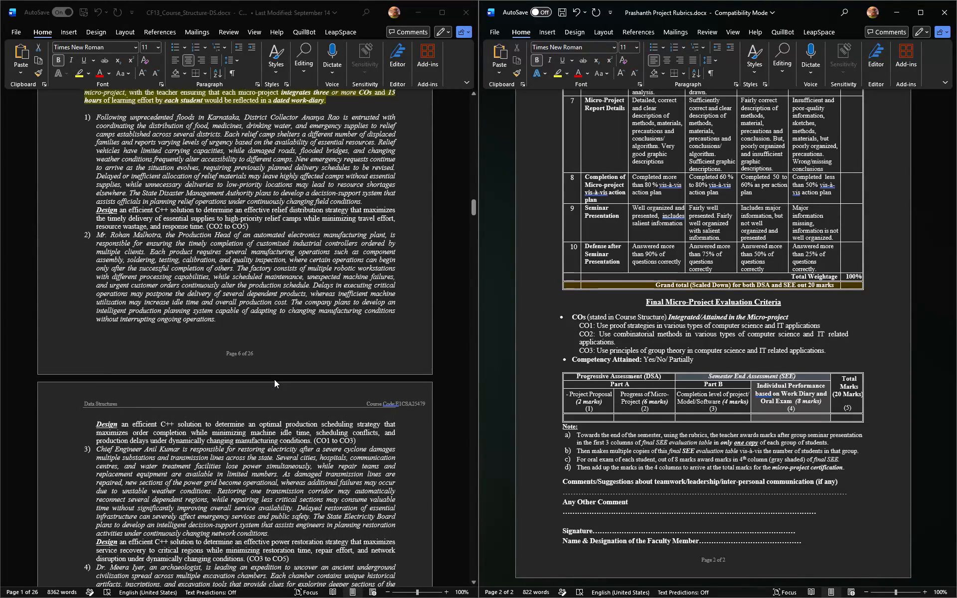
{"action": "scroll", "coordinate": [274, 379], "scroll_direction": "up", "scroll_amount": 2}
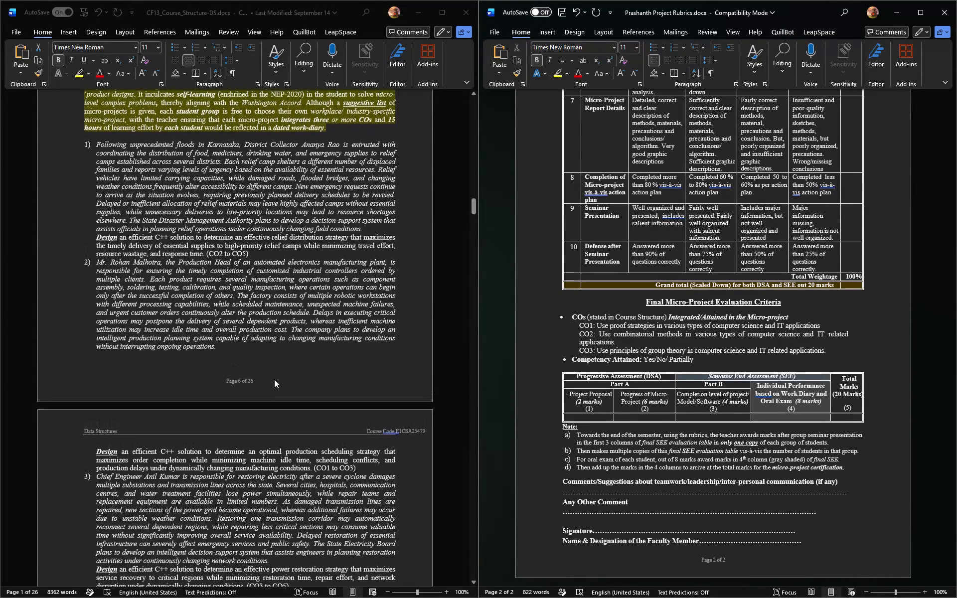
{"action": "scroll", "coordinate": [274, 379], "scroll_direction": "up", "scroll_amount": 8}
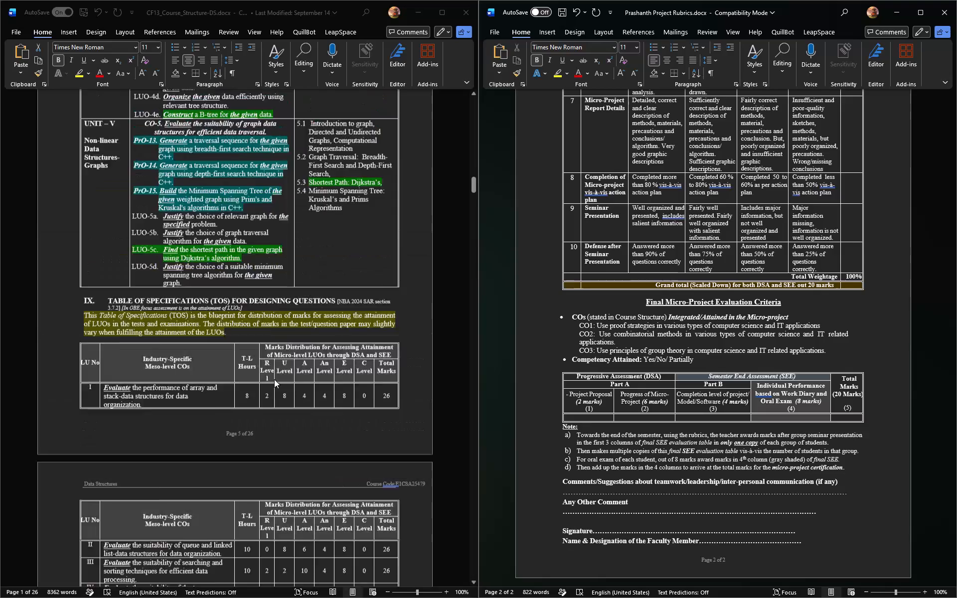
{"action": "scroll", "coordinate": [274, 379], "scroll_direction": "up", "scroll_amount": 15}
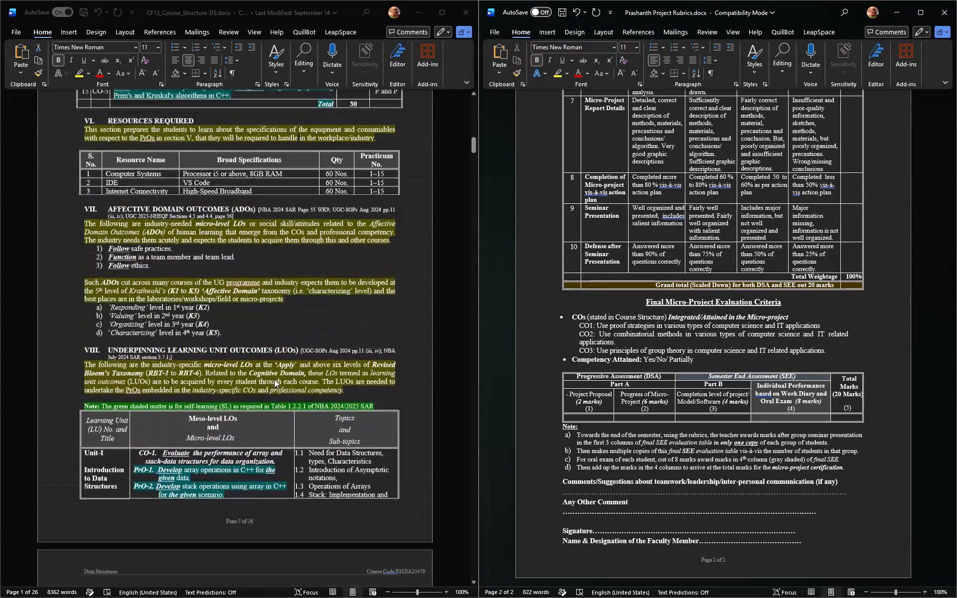
{"action": "scroll", "coordinate": [274, 379], "scroll_direction": "up", "scroll_amount": 10}
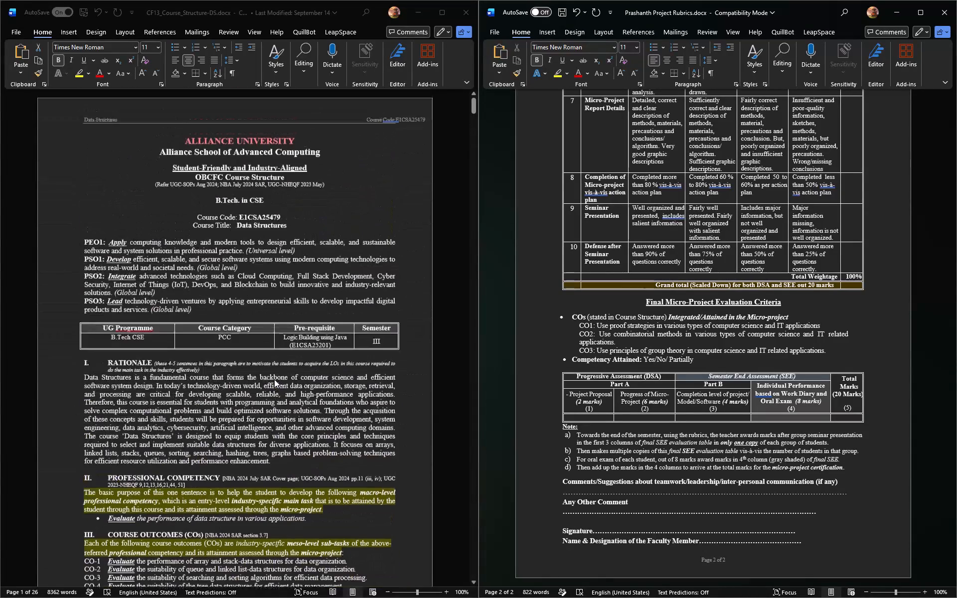
Replace the rubrics' CO1 statement with the course structure's CO-1, "Evaluate the performance of array and stack-data structures for data organization.".
{"action": "scroll", "coordinate": [274, 379], "scroll_direction": "down", "scroll_amount": 3}
{"action": "scroll", "coordinate": [153, 209], "scroll_direction": "up", "scroll_amount": 6, "text": "ctrl"}
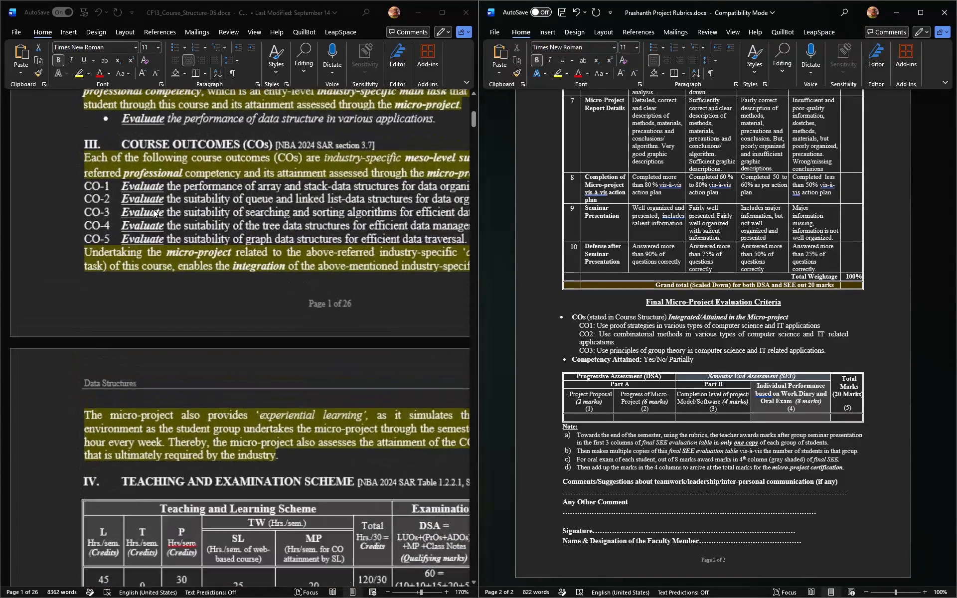
{"action": "scroll", "coordinate": [153, 209], "scroll_direction": "up", "scroll_amount": 4, "text": "ctrl"}
{"action": "scroll", "coordinate": [153, 209], "scroll_direction": "down", "scroll_amount": 7, "text": "ctrl"}
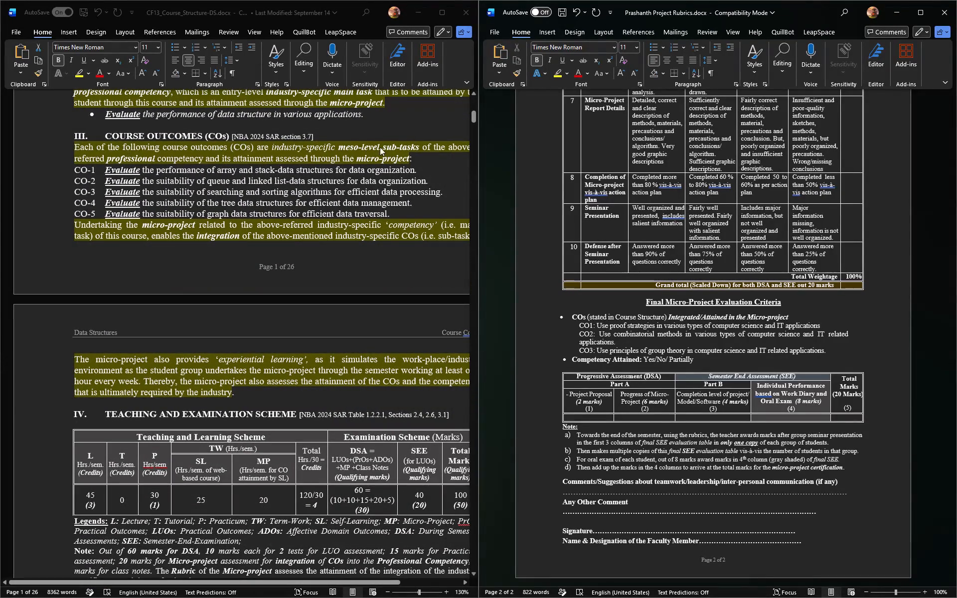
{"action": "left_click_drag", "start_coordinate": [415, 169], "coordinate": [142, 175]}
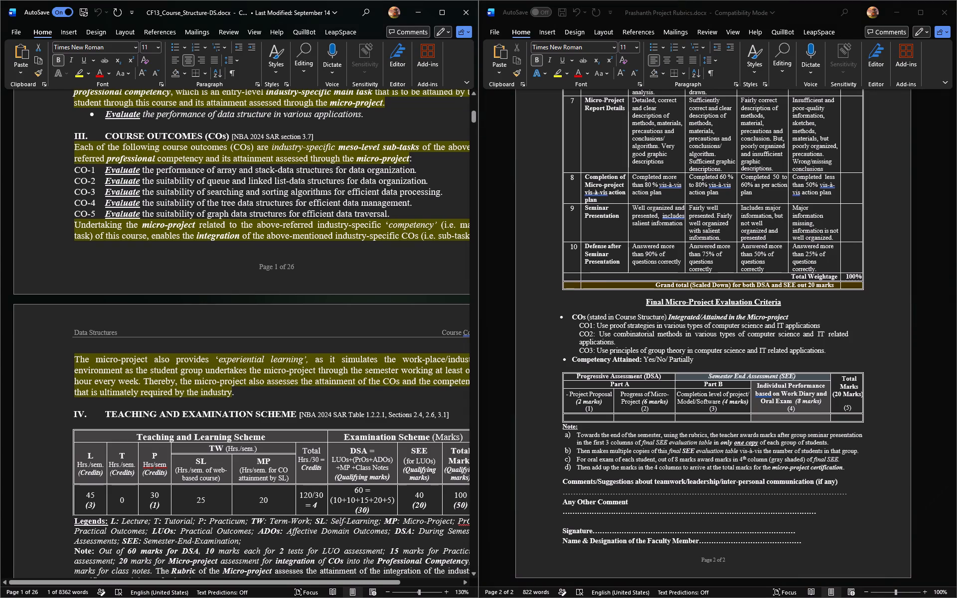
{"action": "left_click_drag", "start_coordinate": [142, 175], "coordinate": [118, 169]}
{"action": "left_click_drag", "start_coordinate": [105, 170], "coordinate": [457, 173]}
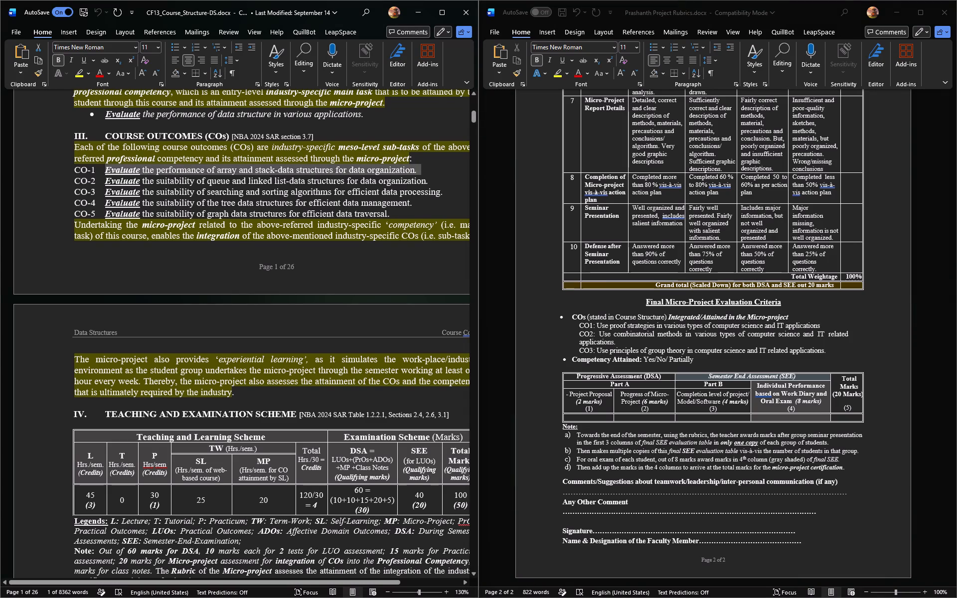
{"action": "left_click_drag", "start_coordinate": [457, 173], "coordinate": [477, 173]}
{"action": "key", "text": "ctrl+c"}
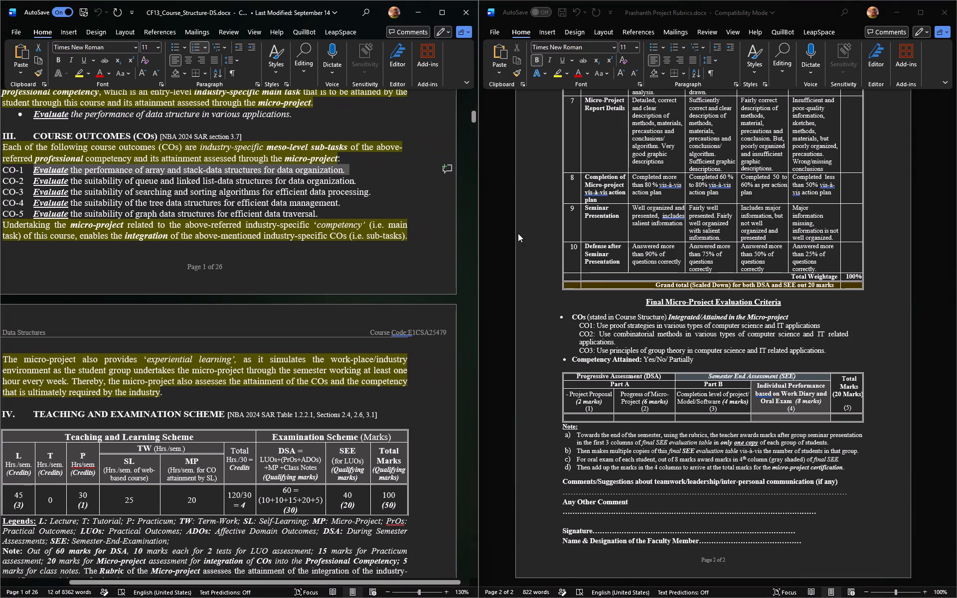
{"action": "left_click", "coordinate": [821, 325]}
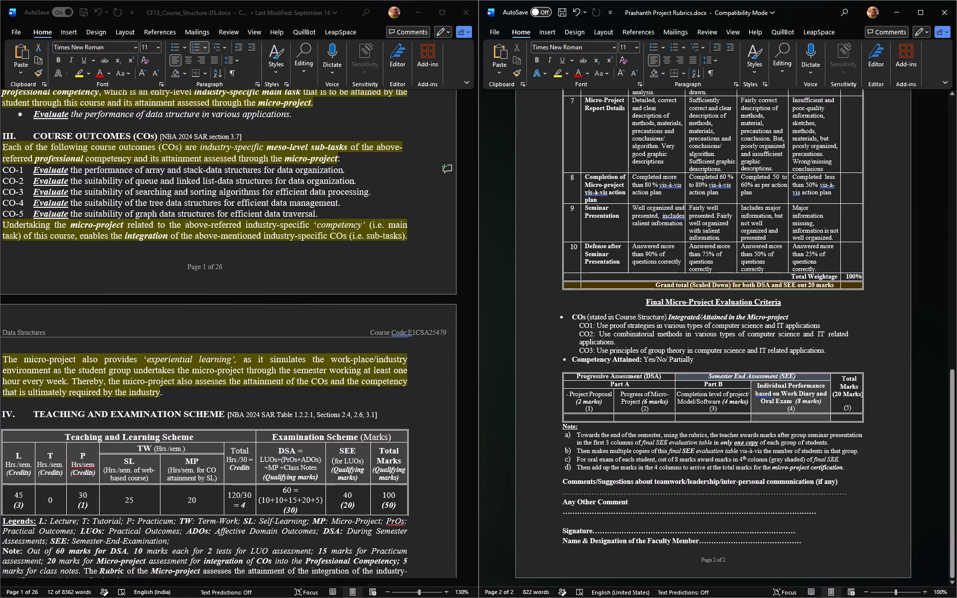
{"action": "left_click", "coordinate": [821, 325]}
{"action": "key", "text": "ctrl+BackSpace"}
{"action": "key", "text": "ctrl+BackSpace"}
{"action": "key", "text": "ctrl+BackSpace"}
{"action": "key", "text": "ctrl+BackSpace"}
{"action": "key", "text": "ctrl+BackSpace"}
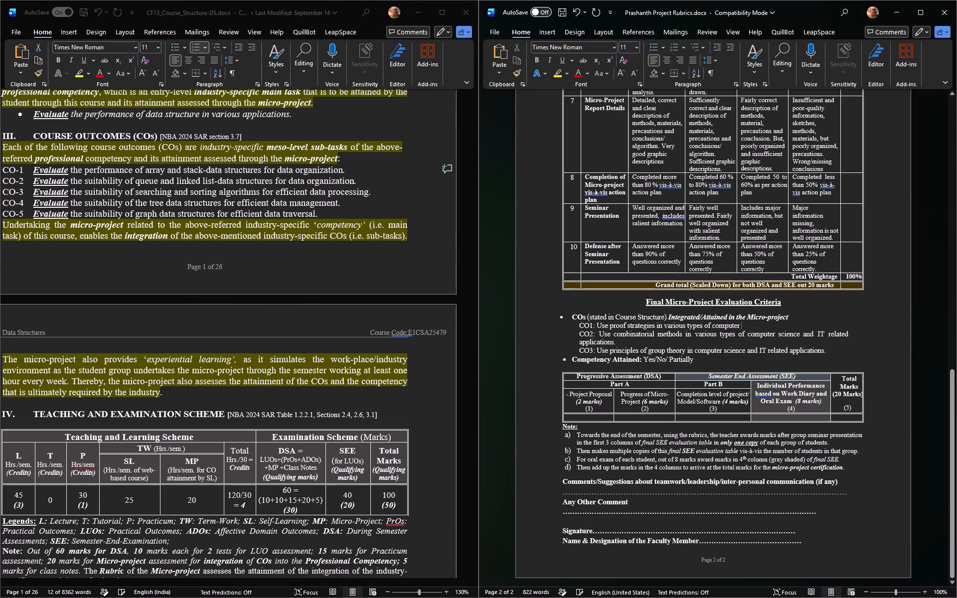
{"action": "key", "text": "ctrl+BackSpace"}
{"action": "key", "text": "ctrl+BackSpace"}
{"action": "key", "text": "ctrl+BackSpace"}
{"action": "key", "text": "ctrl+BackSpace"}
{"action": "key", "text": "ctrl+BackSpace"}
{"action": "key", "text": "ctrl+BackSpace"}
{"action": "key", "text": "ctrl+BackSpace"}
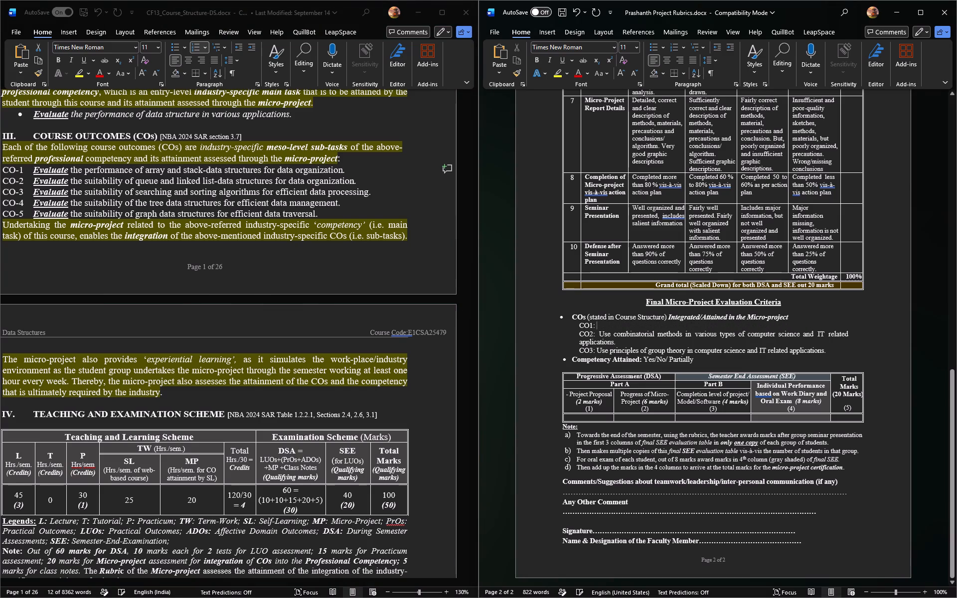
{"action": "key", "text": "ctrl+v"}
{"action": "key", "text": "BackSpace"}
{"action": "key", "text": "BackSpace"}
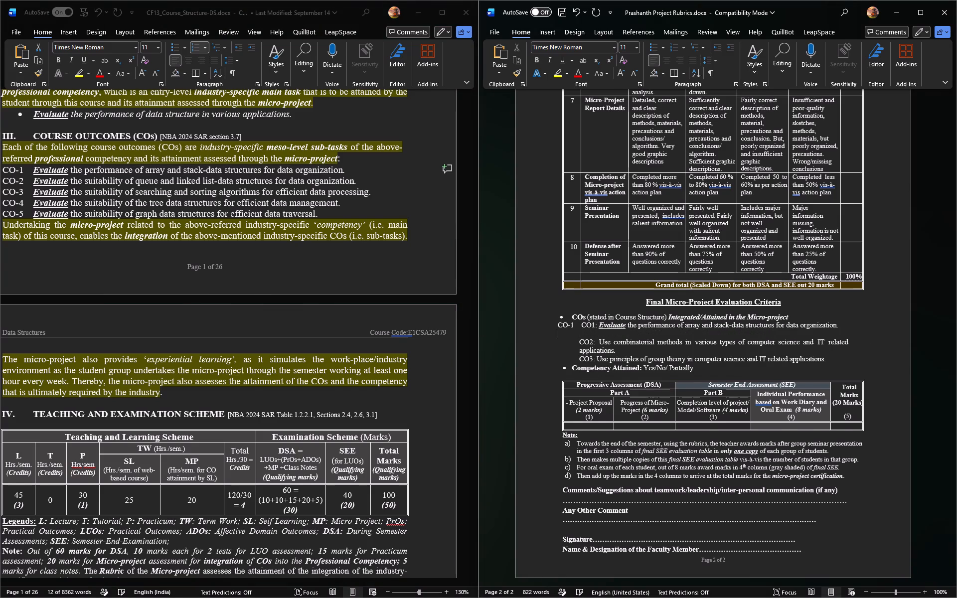
Remove the extra CO-1 numbering in front of the rubrics' CO1 line and indent that line beneath the COs bullet.
{"action": "key", "text": "ctrl+Left"}
{"action": "key", "text": "ctrl+Left"}
{"action": "key", "text": "ctrl+Left"}
{"action": "key", "text": "ctrl+Left"}
{"action": "key", "text": "ctrl+Left"}
{"action": "key", "text": "ctrl+Left"}
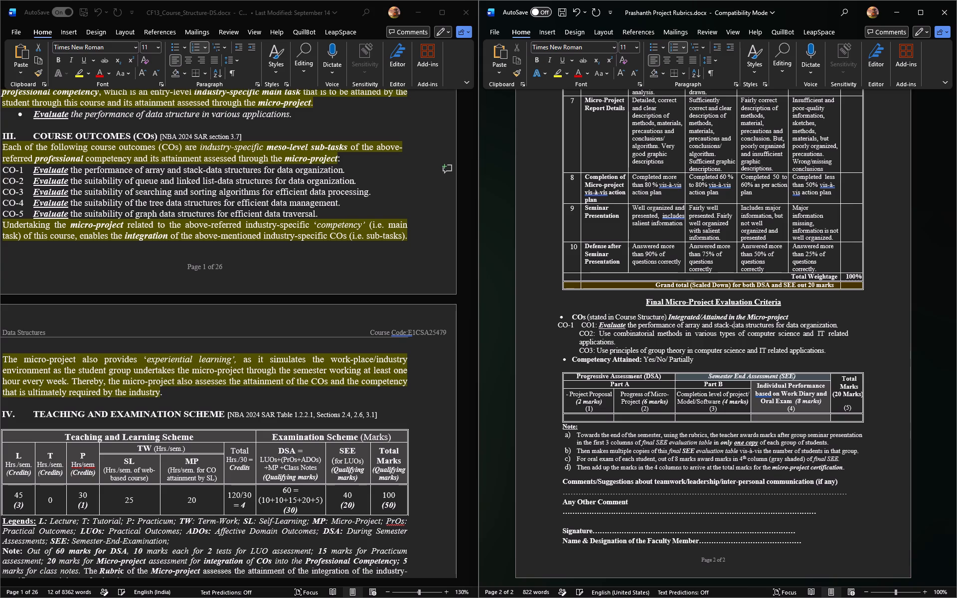
{"action": "key", "text": "ctrl+Left"}
{"action": "key", "text": "ctrl+Left"}
{"action": "key", "text": "ctrl+Left"}
{"action": "key", "text": "ctrl+Left"}
{"action": "key", "text": "ctrl+Left"}
{"action": "key", "text": "ctrl+Left"}
{"action": "key", "text": "ctrl+Left"}
{"action": "key", "text": "ctrl+Left"}
{"action": "key", "text": "ctrl+Left"}
{"action": "key", "text": "ctrl+Left"}
{"action": "key", "text": "ctrl+Left"}
{"action": "key", "text": "BackSpace"}
{"action": "key", "text": "BackSpace"}
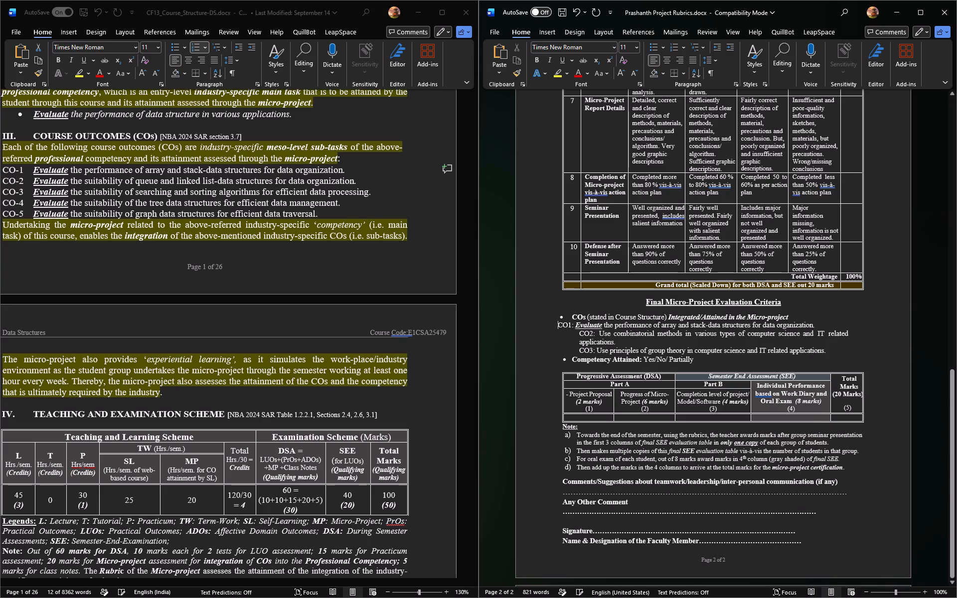
{"action": "key", "text": "Tab"}
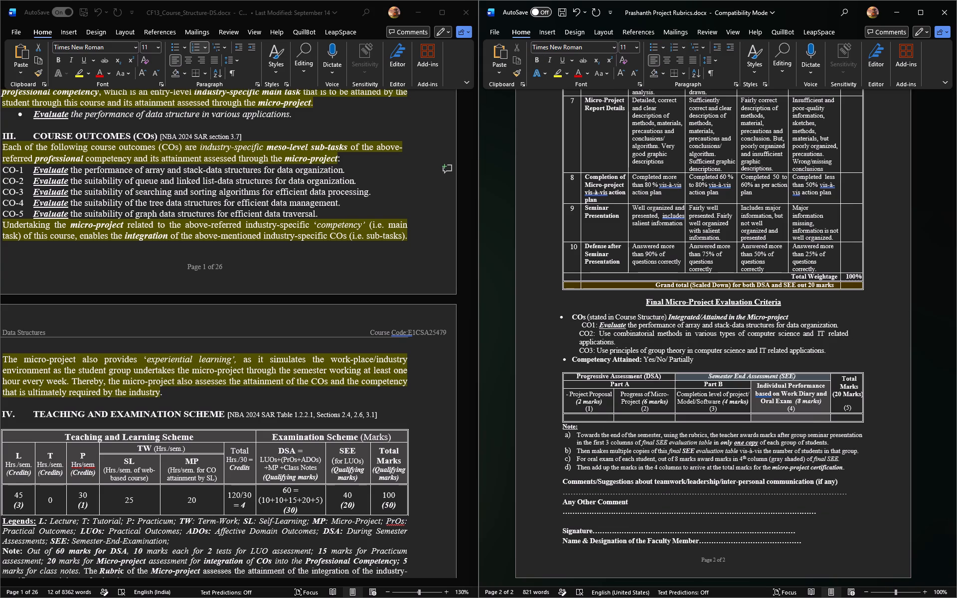
Indent the CO2 and CO3 lines in the rubrics to align with the CO1 line.
{"action": "key", "text": "Down"}
{"action": "key", "text": "Left"}
{"action": "key", "text": "Tab"}
{"action": "key", "text": "Down"}
{"action": "key", "text": "Down"}
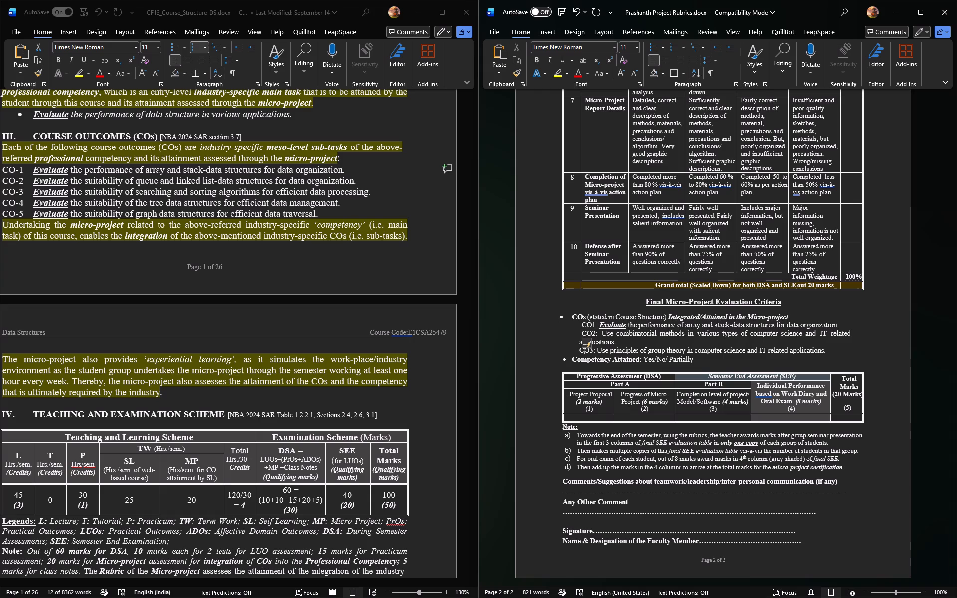
{"action": "key", "text": "Left"}
{"action": "key", "text": "Tab"}
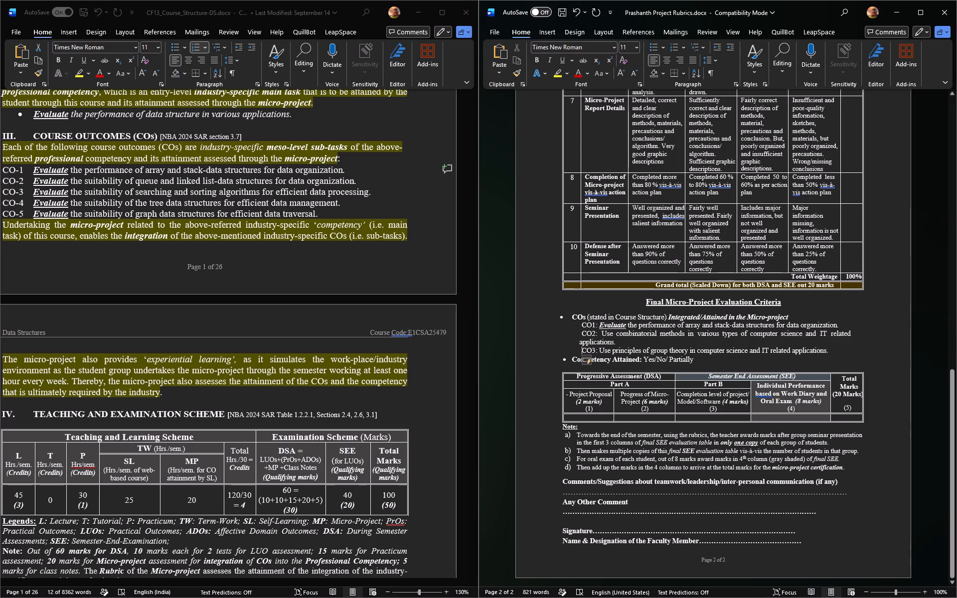
Insert a blank line below the CO1 statement in the rubrics.
{"action": "left_click", "coordinate": [857, 328]}
{"action": "key", "text": "Return"}
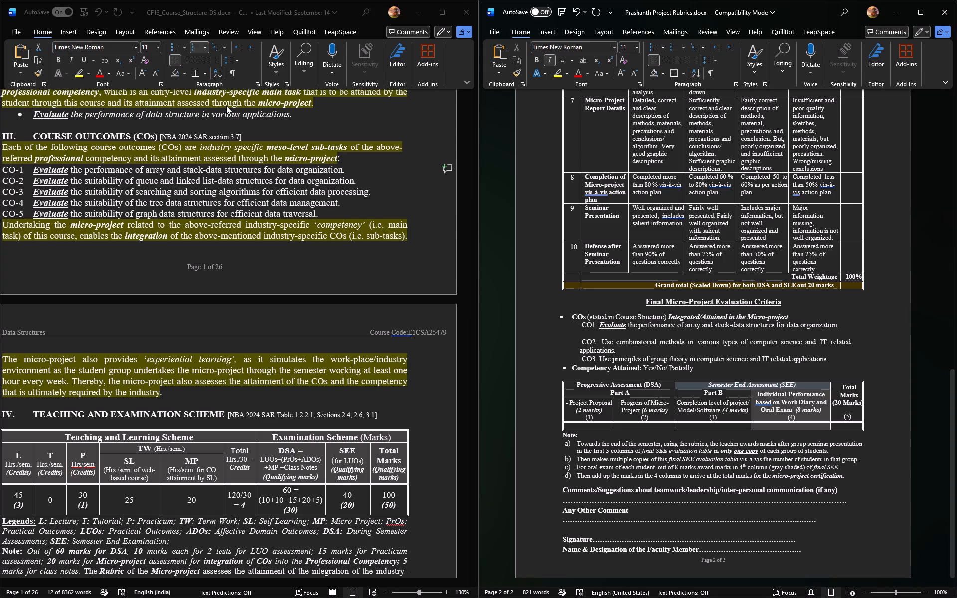
Replace the rubrics' CO2 statement with the course structure's CO-2 on queue and linked list-data structures, adding a blank line below it.
{"action": "left_click", "coordinate": [353, 181]}
{"action": "left_click_drag", "start_coordinate": [356, 182], "coordinate": [38, 177]}
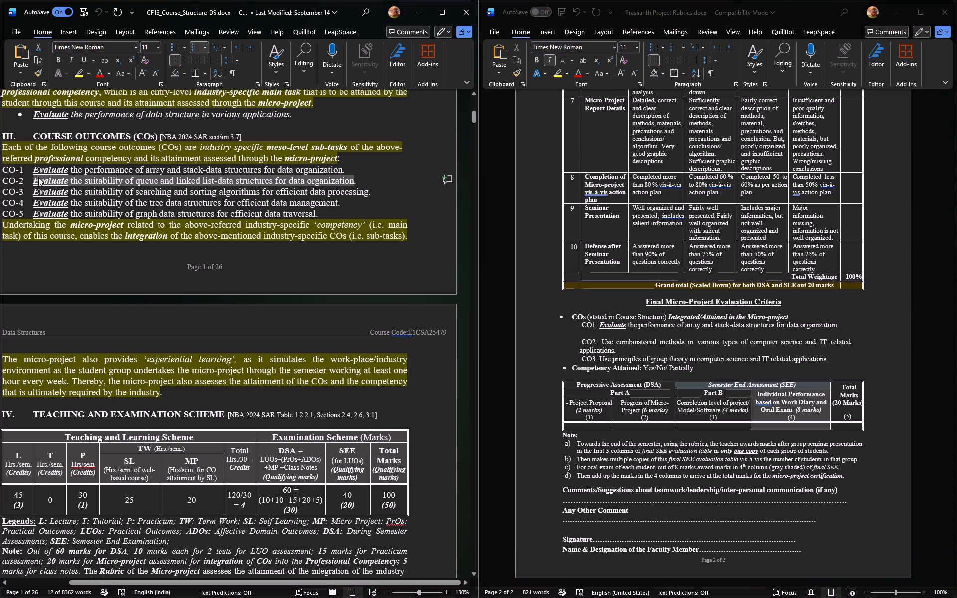
{"action": "key", "text": "ctrl+c"}
{"action": "left_click", "coordinate": [615, 351]}
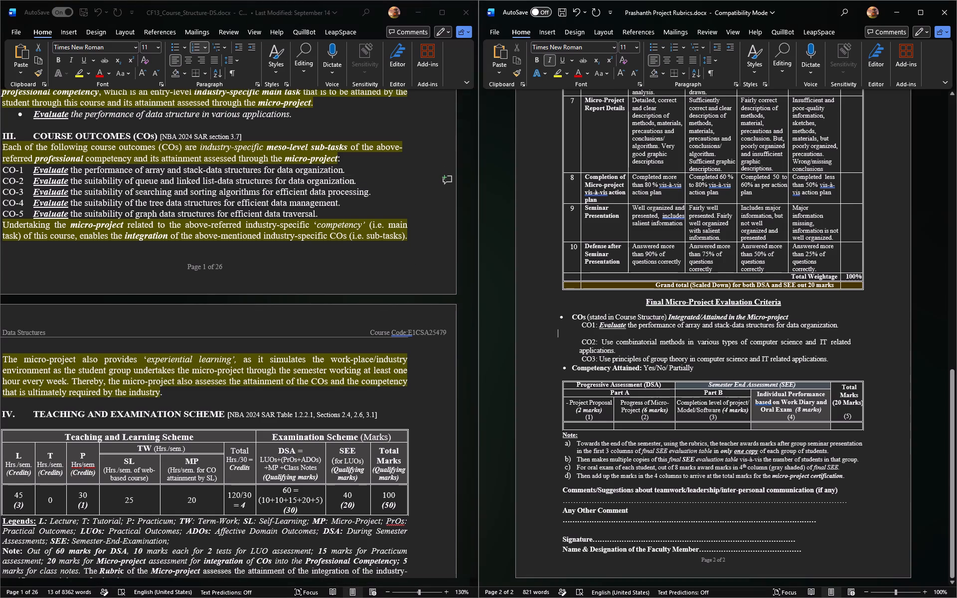
{"action": "left_click_drag", "start_coordinate": [615, 350], "coordinate": [602, 343]}
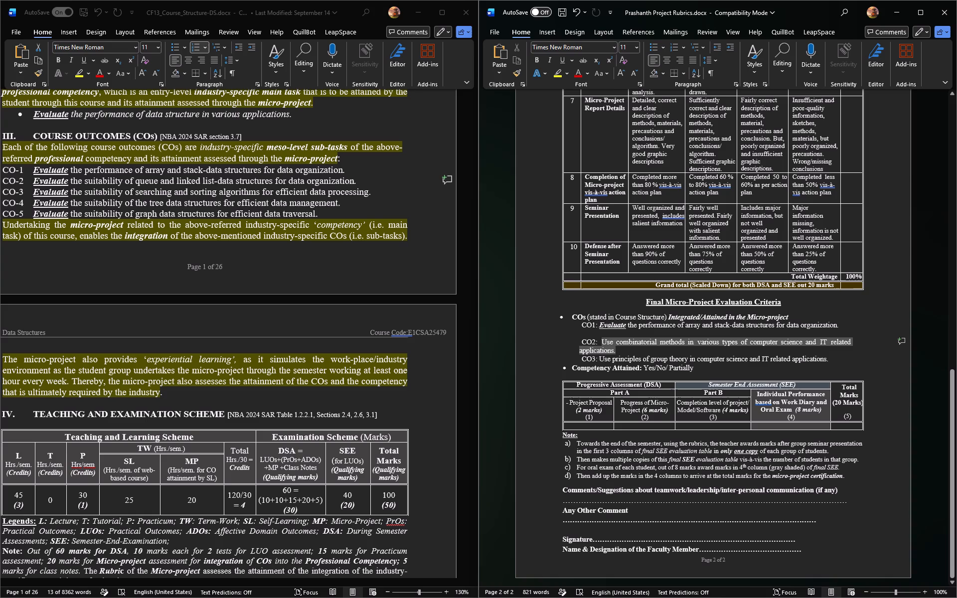
{"action": "left_click_drag", "start_coordinate": [602, 343], "coordinate": [602, 343]}
{"action": "key", "text": "BackSpace"}
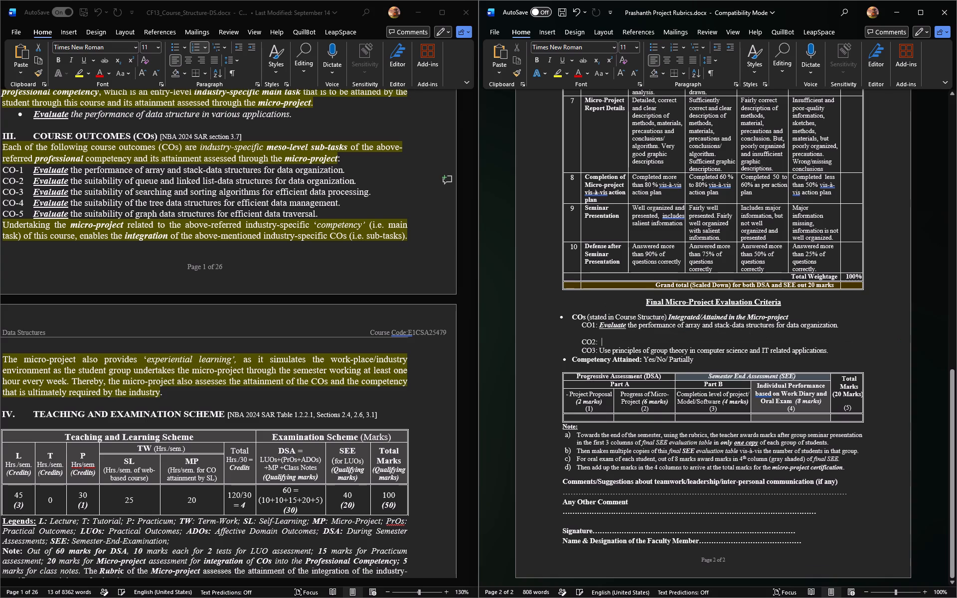
{"action": "key", "text": "ctrl+v"}
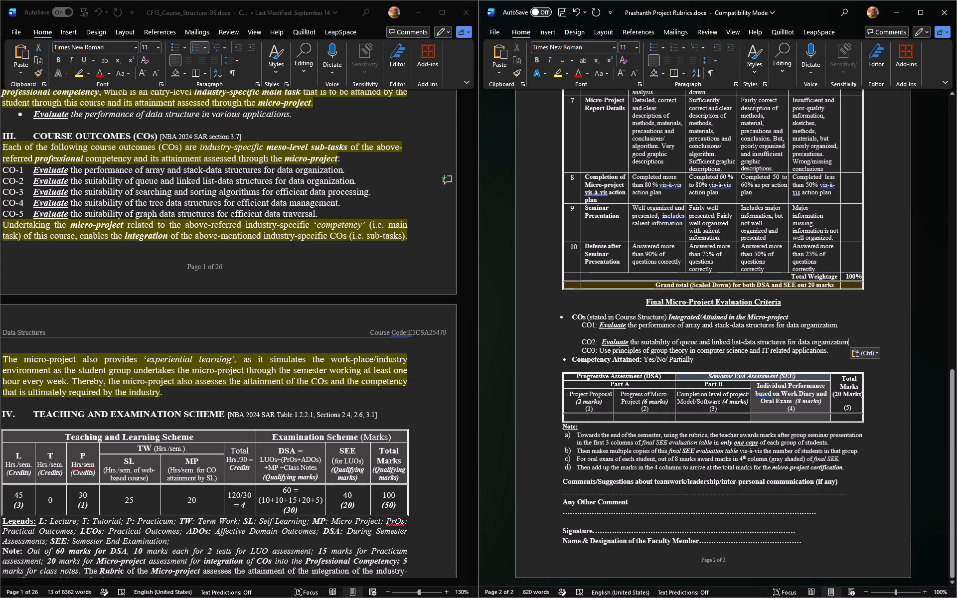
{"action": "key", "text": "Return"}
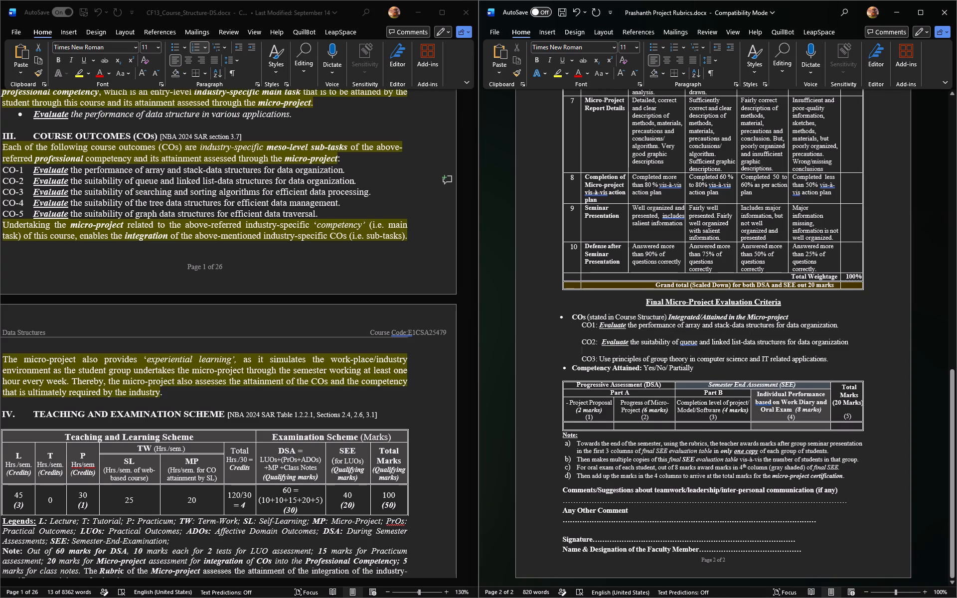
Replace the rubrics' CO3 statement with the course structure's CO-3, "Evaluate the suitability of searching and sorting algorithms for efficient data processing.".
{"action": "left_click", "coordinate": [371, 193]}
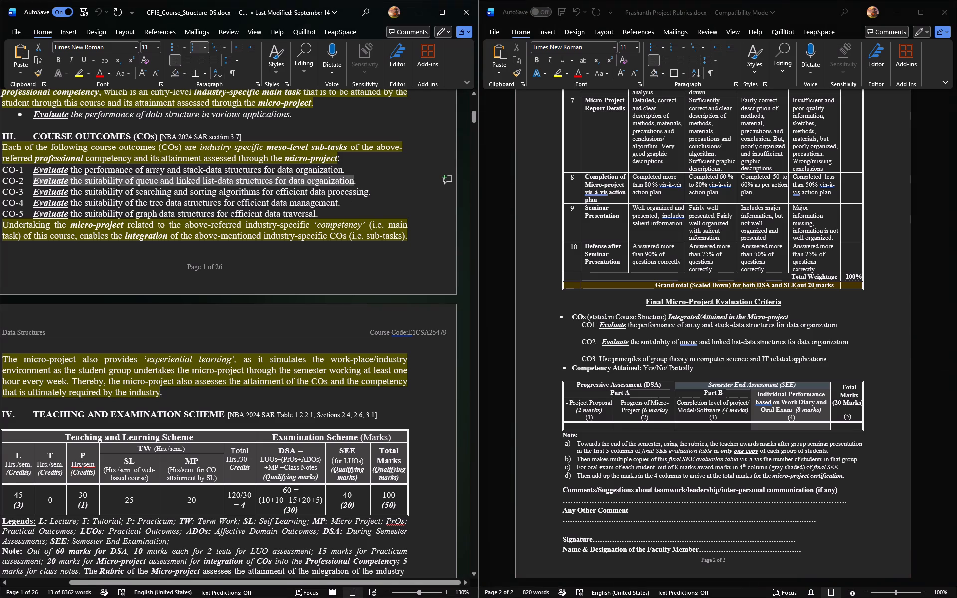
{"action": "left_click_drag", "start_coordinate": [373, 196], "coordinate": [35, 192]}
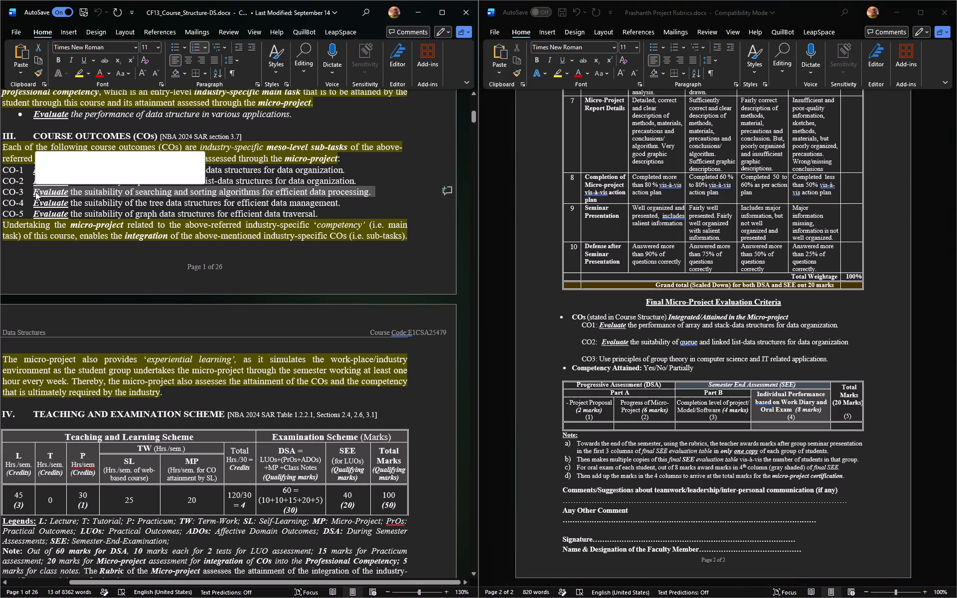
{"action": "key", "text": "ctrl+c"}
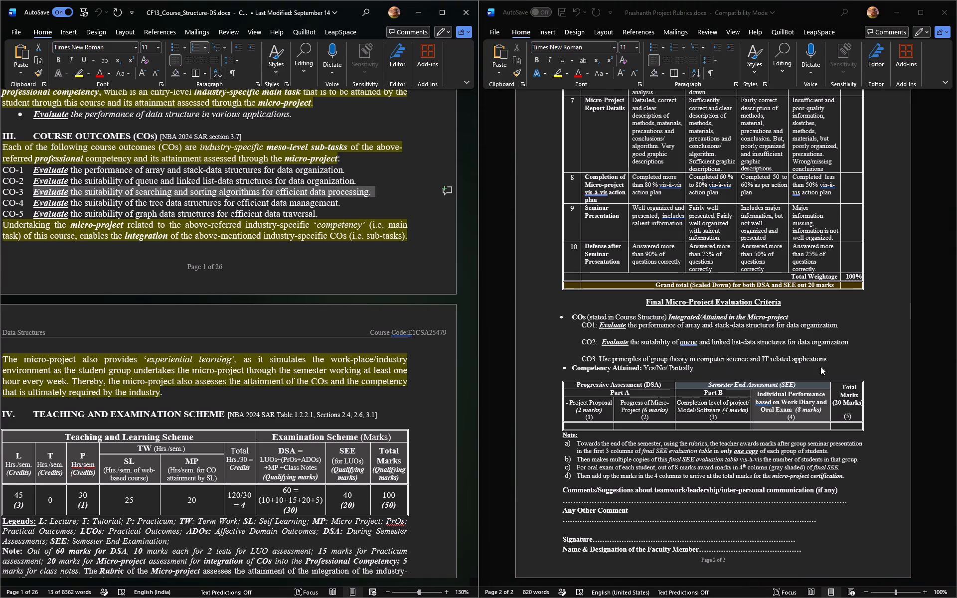
{"action": "left_click", "coordinate": [830, 361]}
{"action": "left_click", "coordinate": [830, 361]}
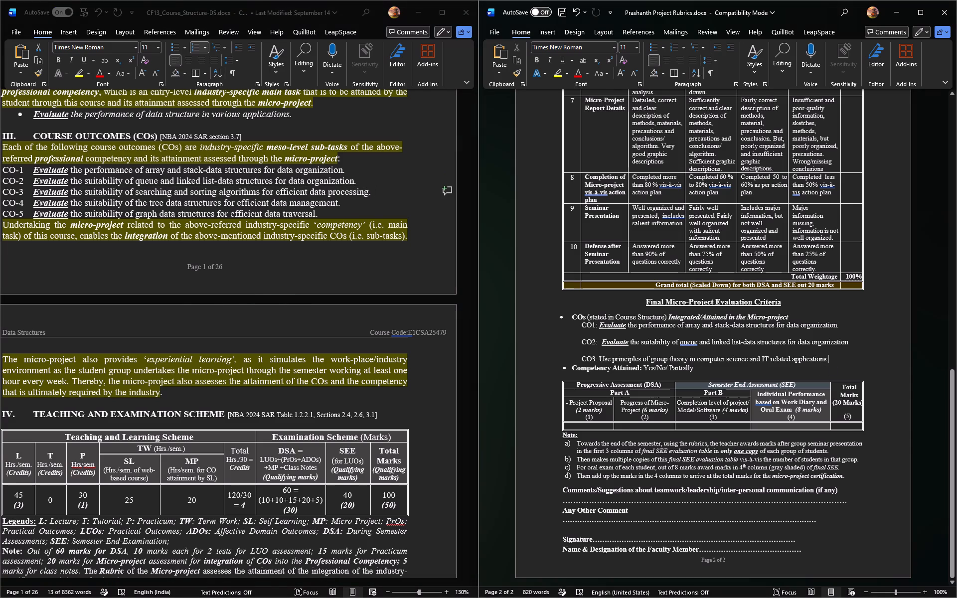
{"action": "key", "text": "ctrl+BackSpace"}
{"action": "key", "text": "ctrl+BackSpace"}
{"action": "key", "text": "ctrl+BackSpace"}
{"action": "key", "text": "ctrl+BackSpace"}
{"action": "key", "text": "ctrl+BackSpace"}
{"action": "key", "text": "ctrl+BackSpace"}
{"action": "key", "text": "ctrl+BackSpace"}
{"action": "key", "text": "ctrl+BackSpace"}
{"action": "key", "text": "ctrl+BackSpace"}
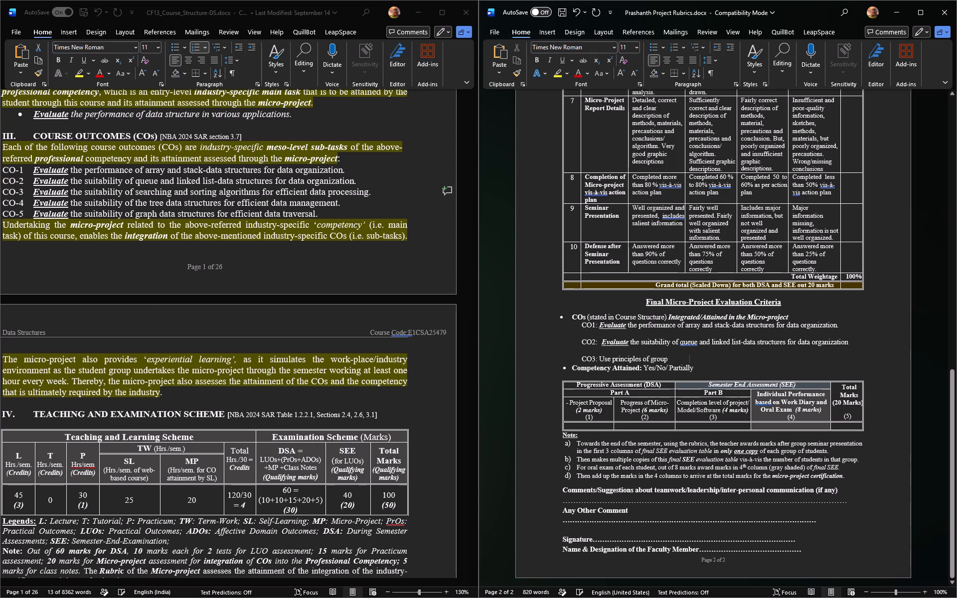
{"action": "key", "text": "ctrl+BackSpace"}
{"action": "key", "text": "ctrl+BackSpace"}
{"action": "key", "text": "ctrl+BackSpace"}
{"action": "key", "text": "ctrl+BackSpace"}
{"action": "key", "text": "ctrl+v"}
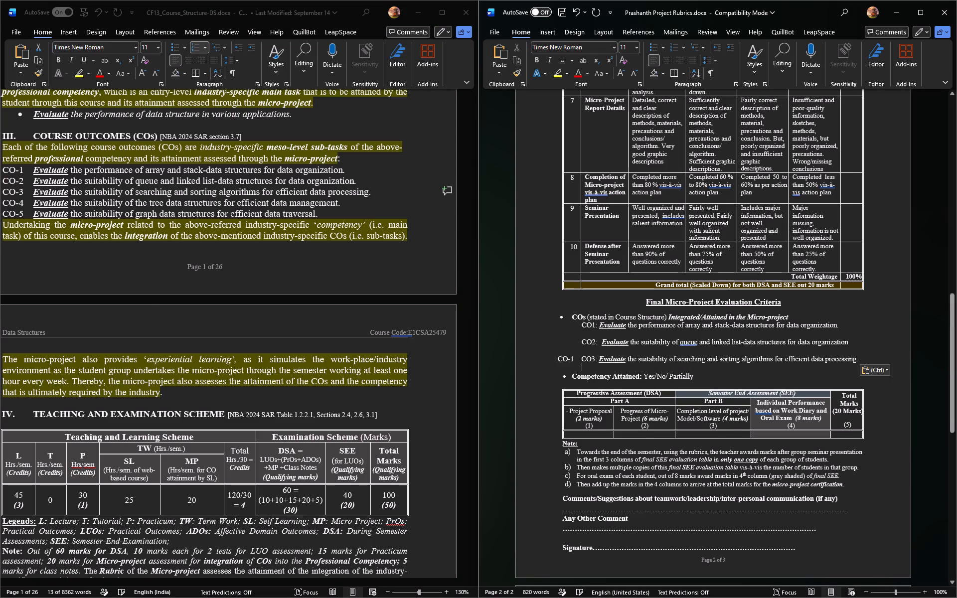
Remove the extra CO-1 numbering in front of the rubrics' CO3 line.
{"action": "key", "text": "Up"}
{"action": "key", "text": "BackSpace"}
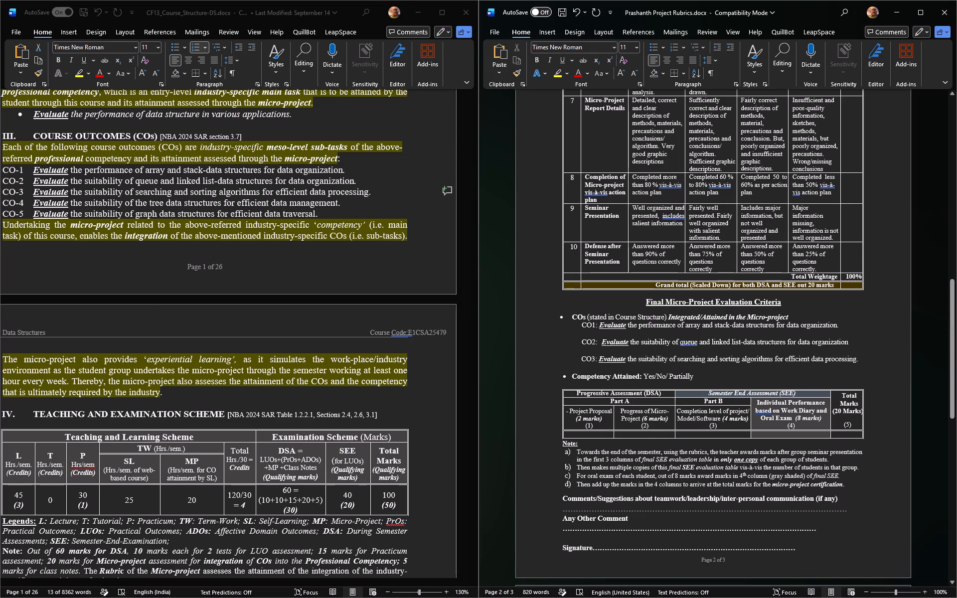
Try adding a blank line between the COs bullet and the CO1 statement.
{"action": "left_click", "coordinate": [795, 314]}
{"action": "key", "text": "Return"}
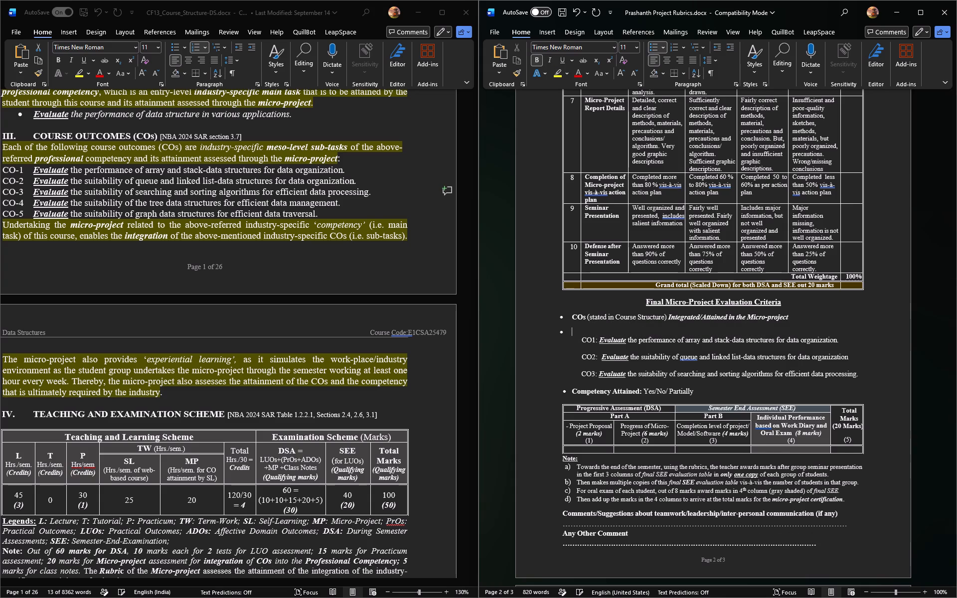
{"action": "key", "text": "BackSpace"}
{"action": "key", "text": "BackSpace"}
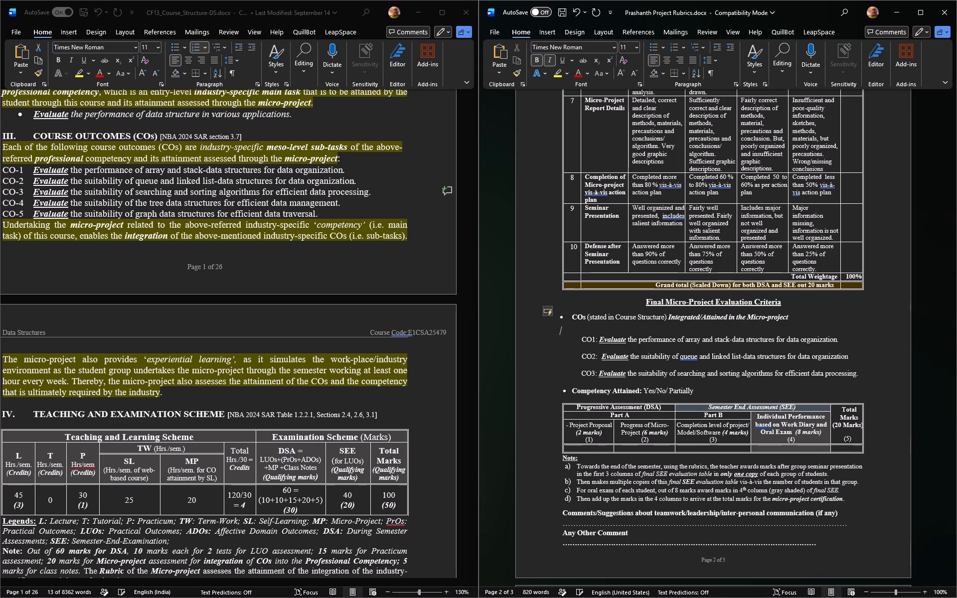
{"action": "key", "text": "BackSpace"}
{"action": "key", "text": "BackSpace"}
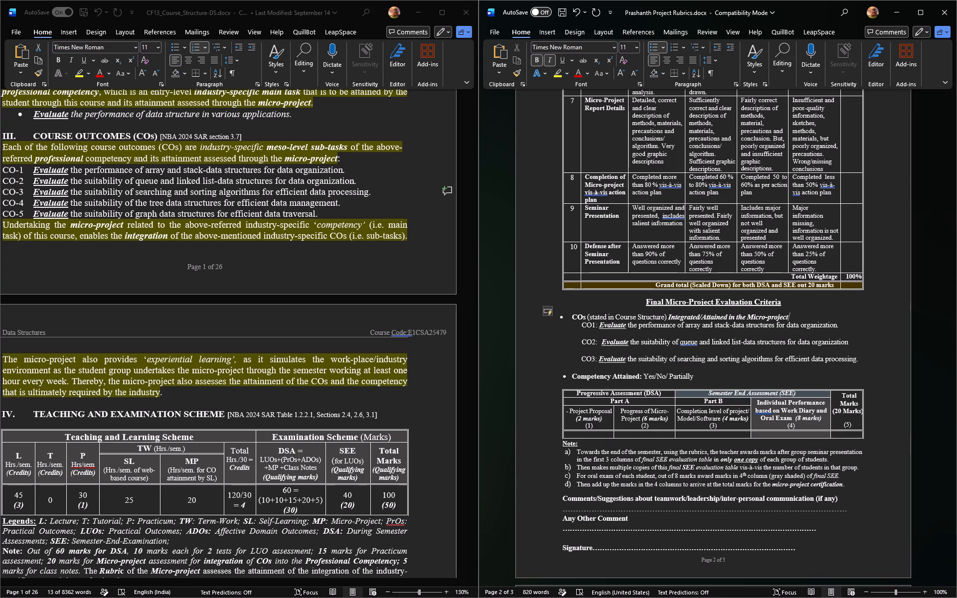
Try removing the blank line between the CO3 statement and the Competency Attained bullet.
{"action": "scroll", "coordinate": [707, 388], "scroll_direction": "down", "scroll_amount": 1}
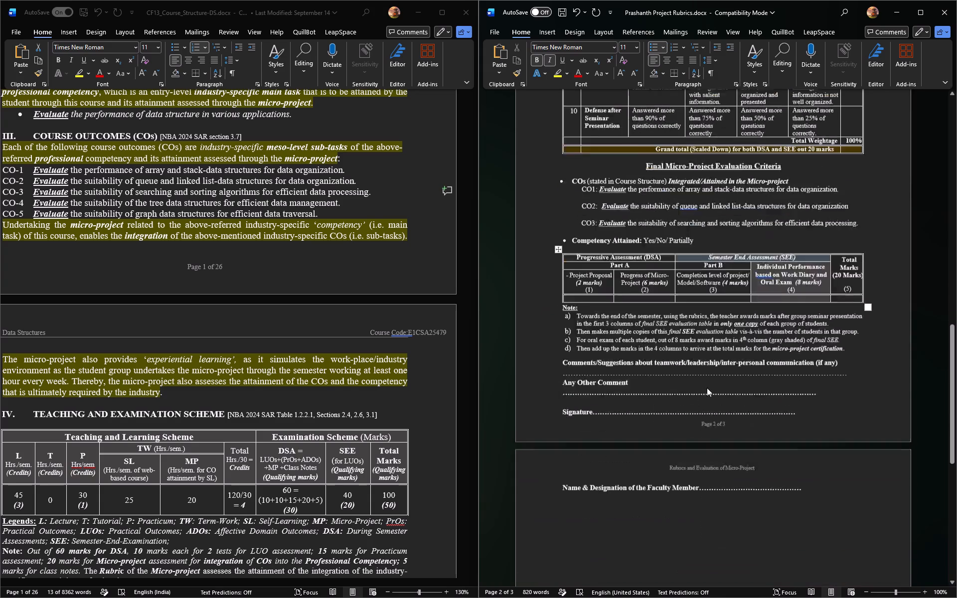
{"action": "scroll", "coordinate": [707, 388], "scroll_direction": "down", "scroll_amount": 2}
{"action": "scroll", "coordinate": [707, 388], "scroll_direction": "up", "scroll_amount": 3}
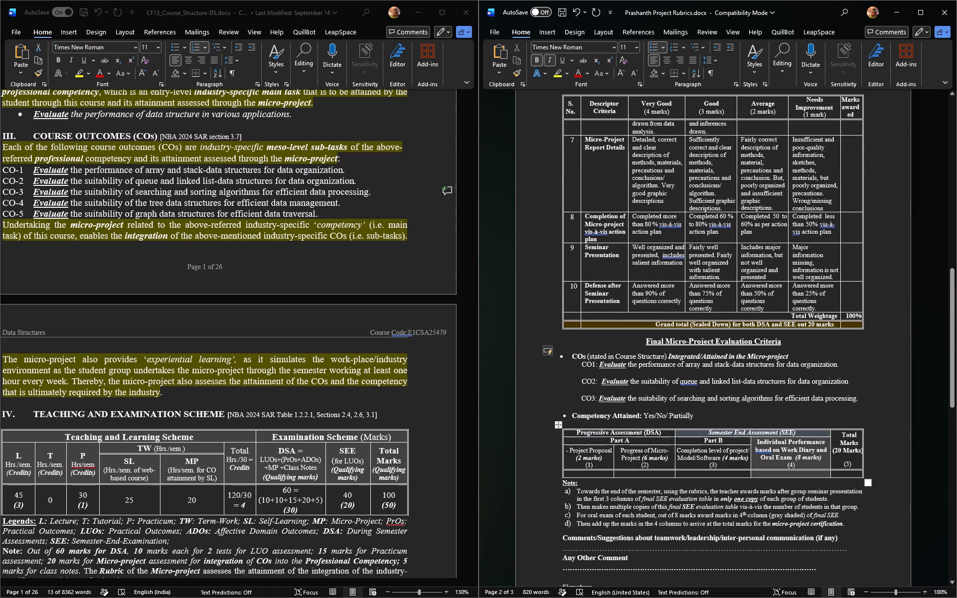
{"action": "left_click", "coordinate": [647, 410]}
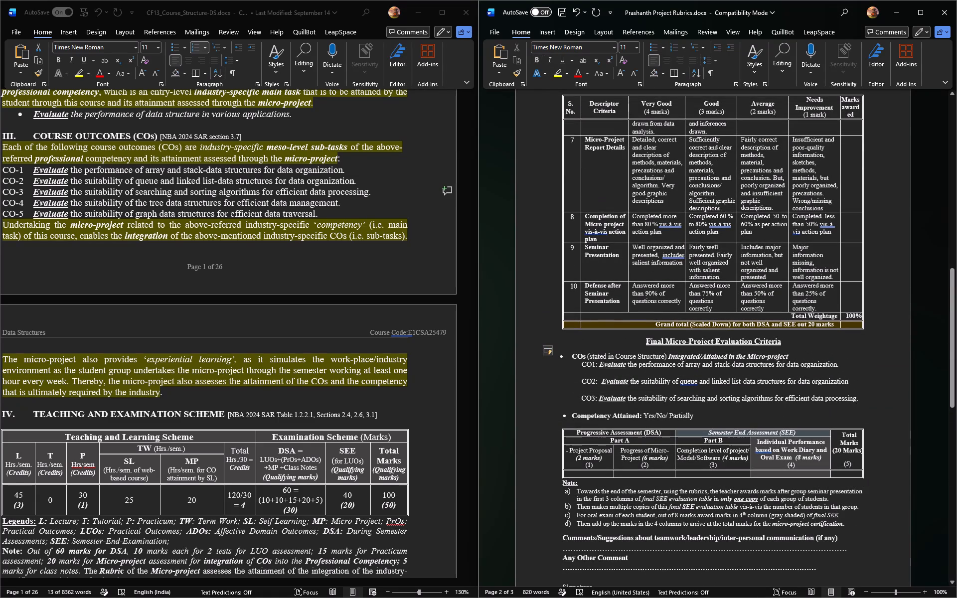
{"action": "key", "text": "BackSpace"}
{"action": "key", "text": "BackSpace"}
Remove the blank line between "Alliance College of Engineering and Design" and "Rubrics for Micro-Project Evaluation" in the title block.
{"action": "scroll", "coordinate": [647, 410], "scroll_direction": "down", "scroll_amount": 3}
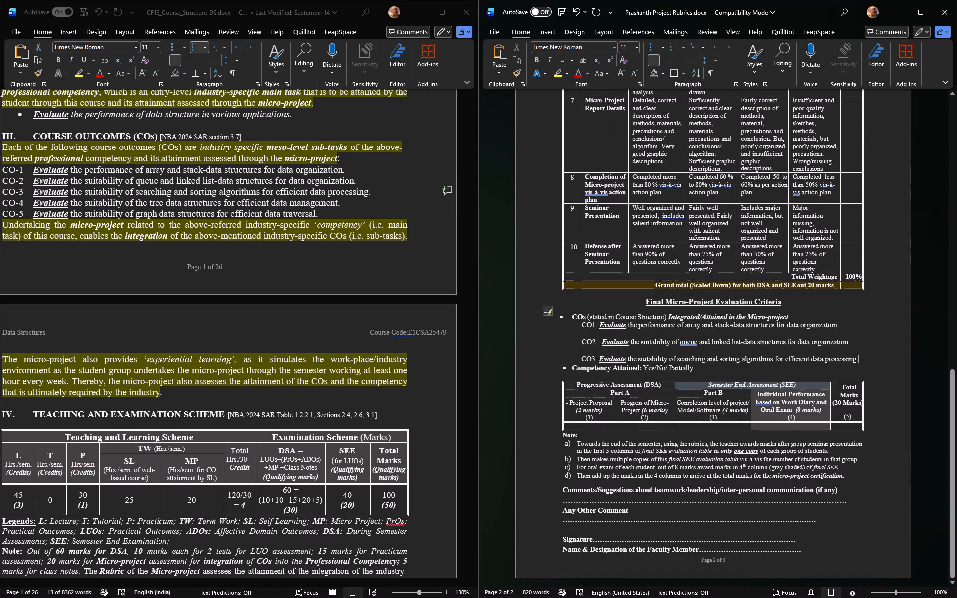
{"action": "scroll", "coordinate": [647, 410], "scroll_direction": "down", "scroll_amount": 1}
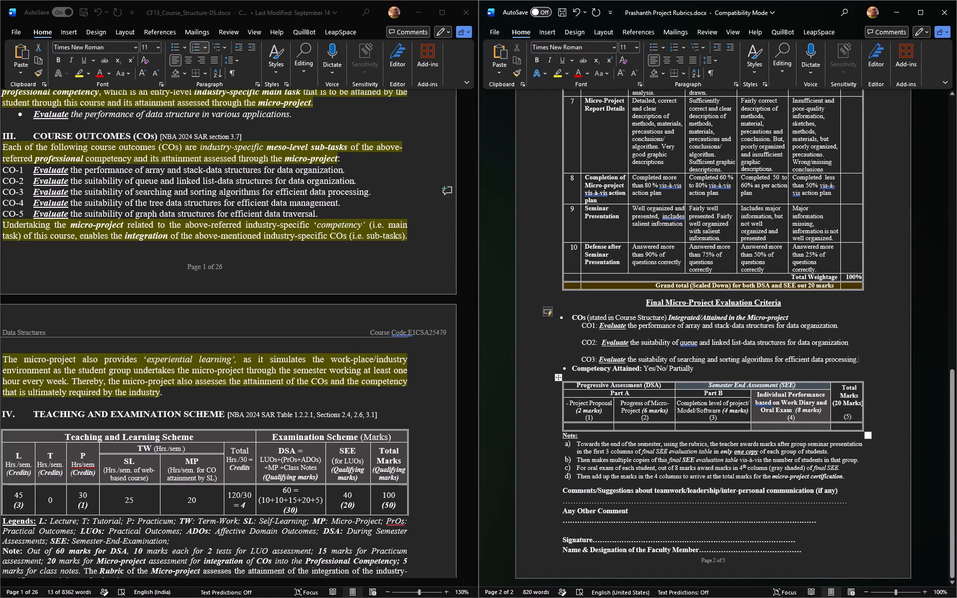
{"action": "scroll", "coordinate": [715, 352], "scroll_direction": "up", "scroll_amount": 5}
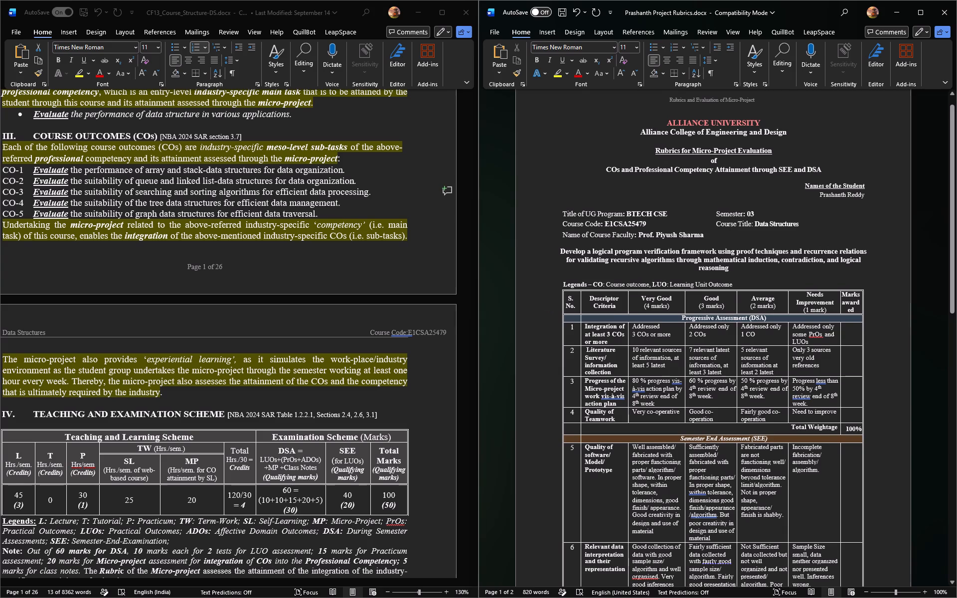
{"action": "left_click", "coordinate": [716, 197]}
{"action": "left_click", "coordinate": [712, 140]}
{"action": "key", "text": "BackSpace"}
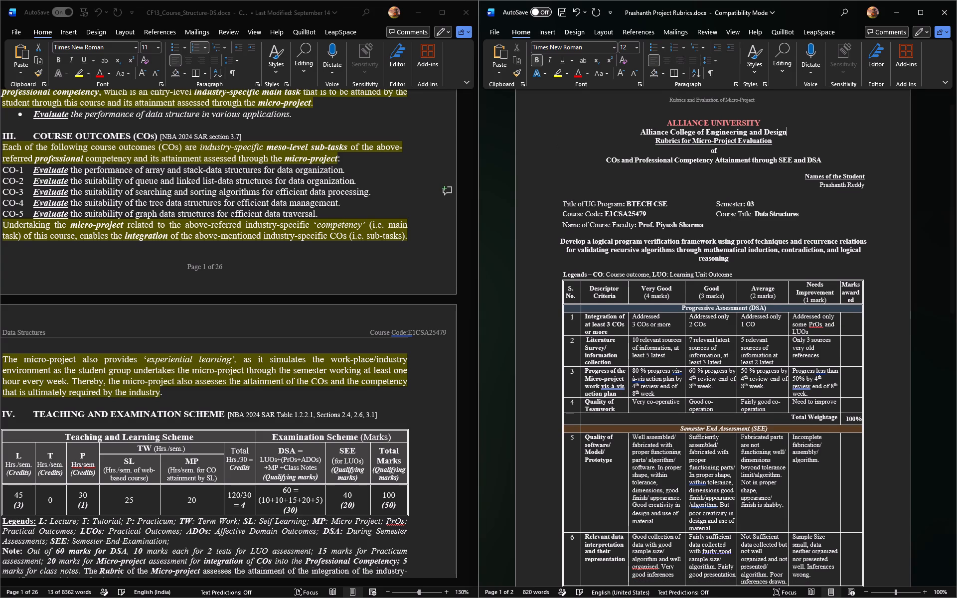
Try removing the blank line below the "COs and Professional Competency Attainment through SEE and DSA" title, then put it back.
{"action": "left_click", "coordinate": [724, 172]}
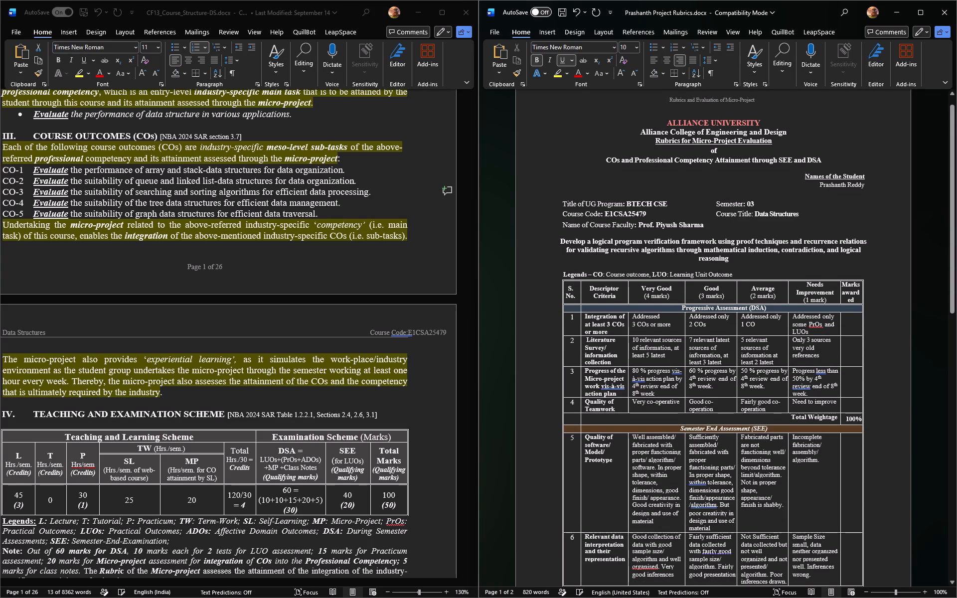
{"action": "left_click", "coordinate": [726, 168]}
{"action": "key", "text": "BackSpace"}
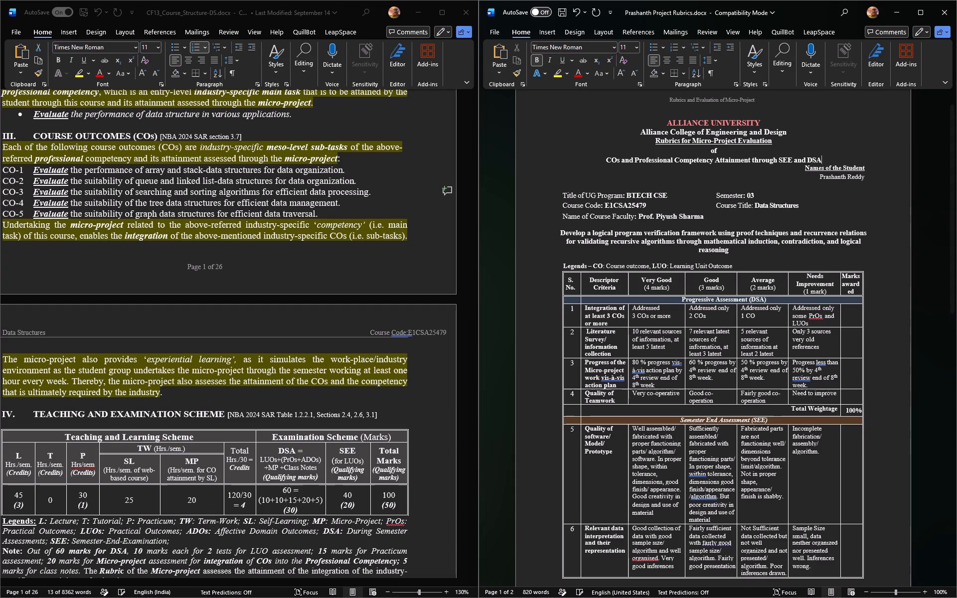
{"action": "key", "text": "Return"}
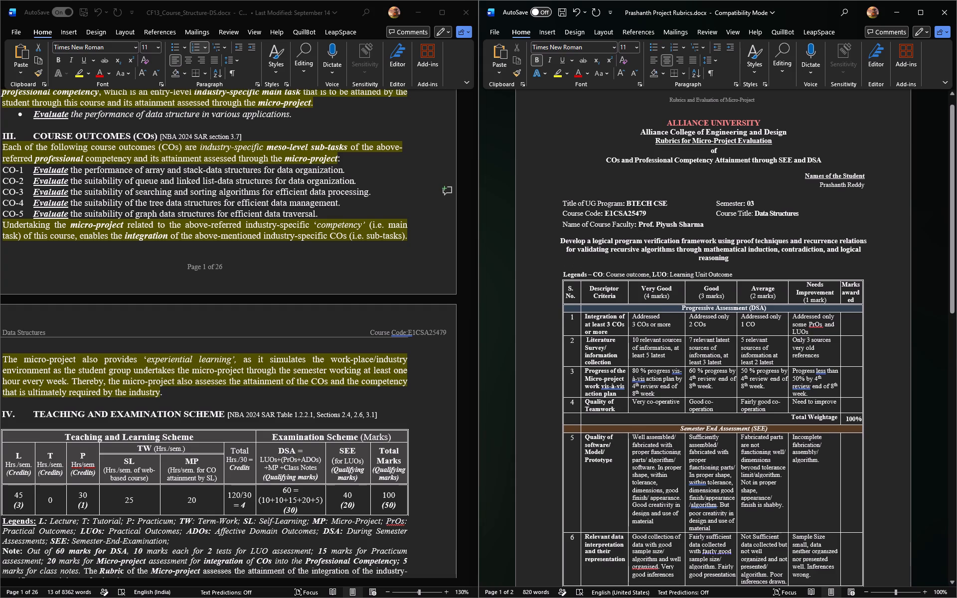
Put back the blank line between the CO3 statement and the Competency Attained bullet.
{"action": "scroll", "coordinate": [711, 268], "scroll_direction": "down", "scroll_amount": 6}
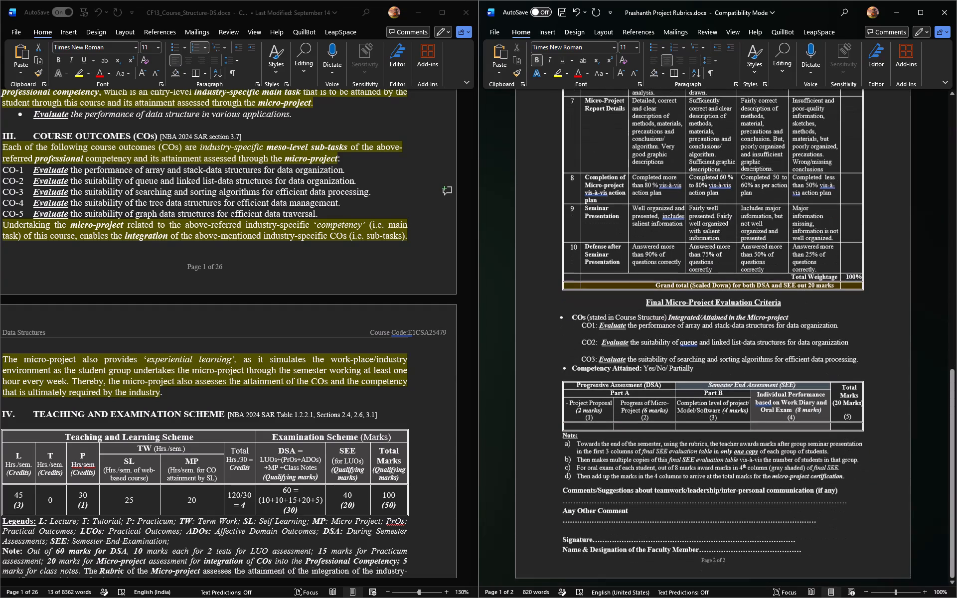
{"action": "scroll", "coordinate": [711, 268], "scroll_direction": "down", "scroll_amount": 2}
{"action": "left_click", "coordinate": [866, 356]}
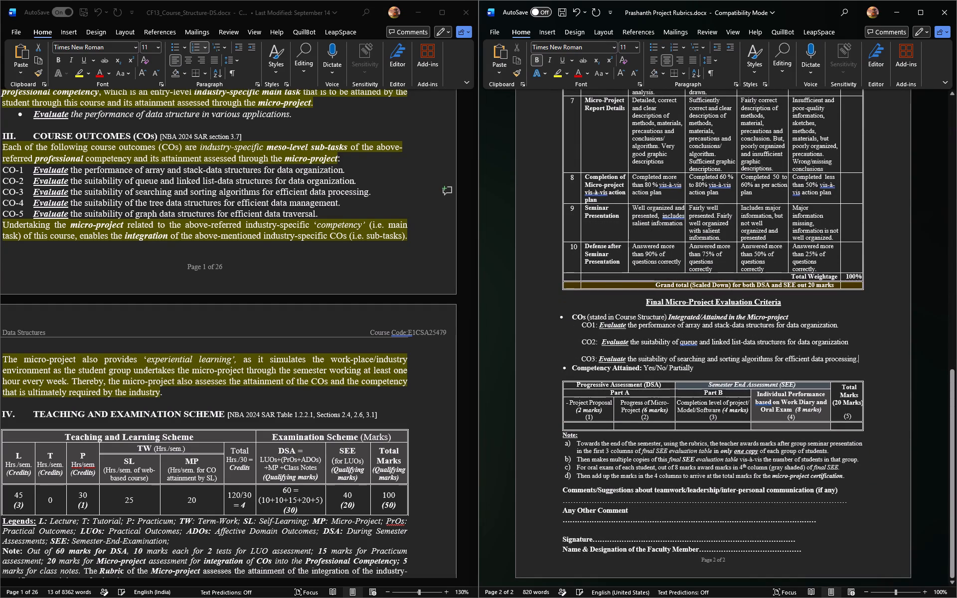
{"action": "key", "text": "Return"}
Examine the rubrics' page layout for spare spacing around the title block, project statement and Final Micro-Project Evaluation Criteria heading.
{"action": "scroll", "coordinate": [791, 394], "scroll_direction": "right", "scroll_amount": 1}
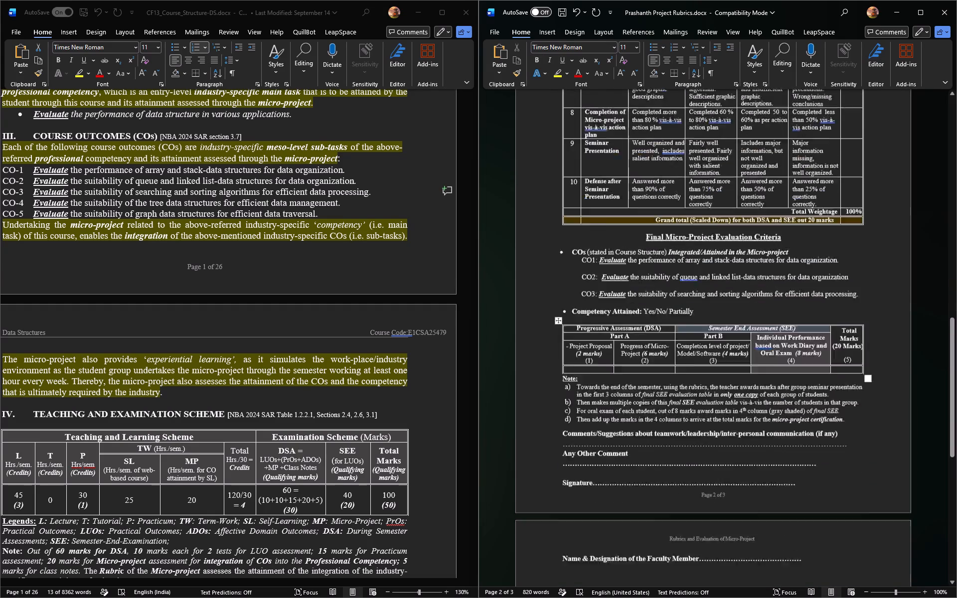
{"action": "scroll", "coordinate": [791, 394], "scroll_direction": "right", "scroll_amount": 1}
{"action": "scroll", "coordinate": [791, 394], "scroll_direction": "up", "scroll_amount": 1}
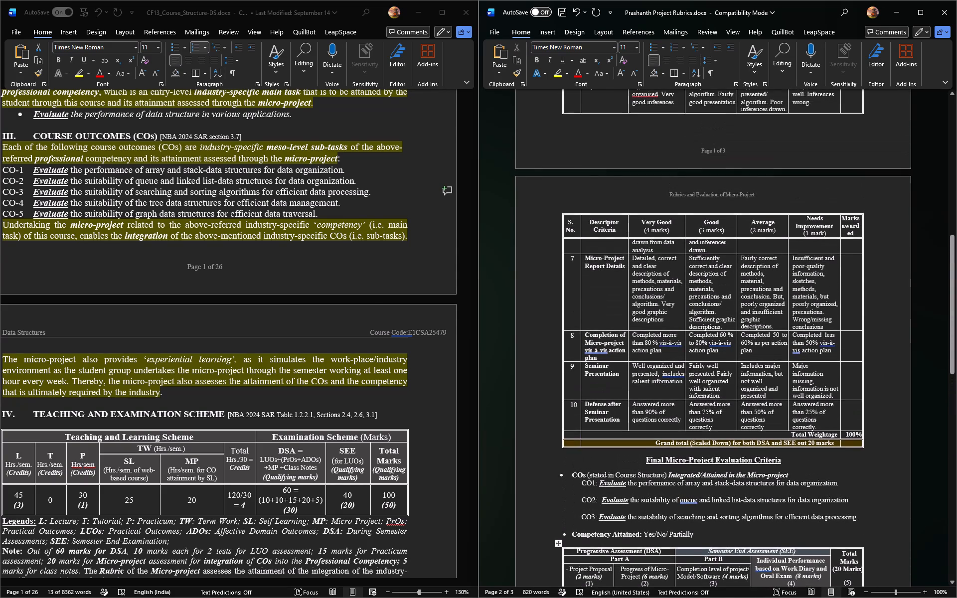
{"action": "scroll", "coordinate": [756, 207], "scroll_direction": "up", "scroll_amount": 5}
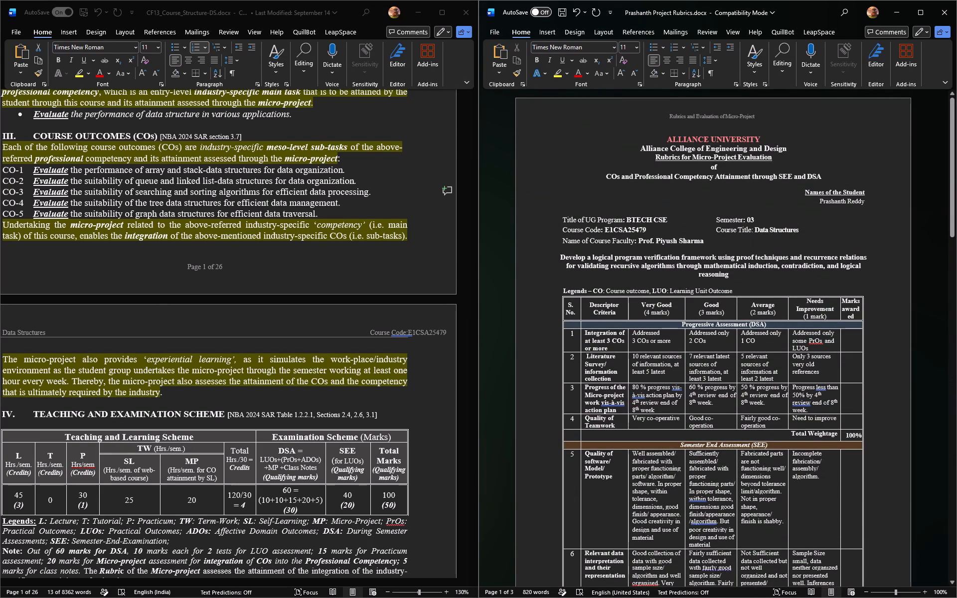
{"action": "left_click", "coordinate": [731, 276]}
{"action": "scroll", "coordinate": [758, 283], "scroll_direction": "down", "scroll_amount": 5}
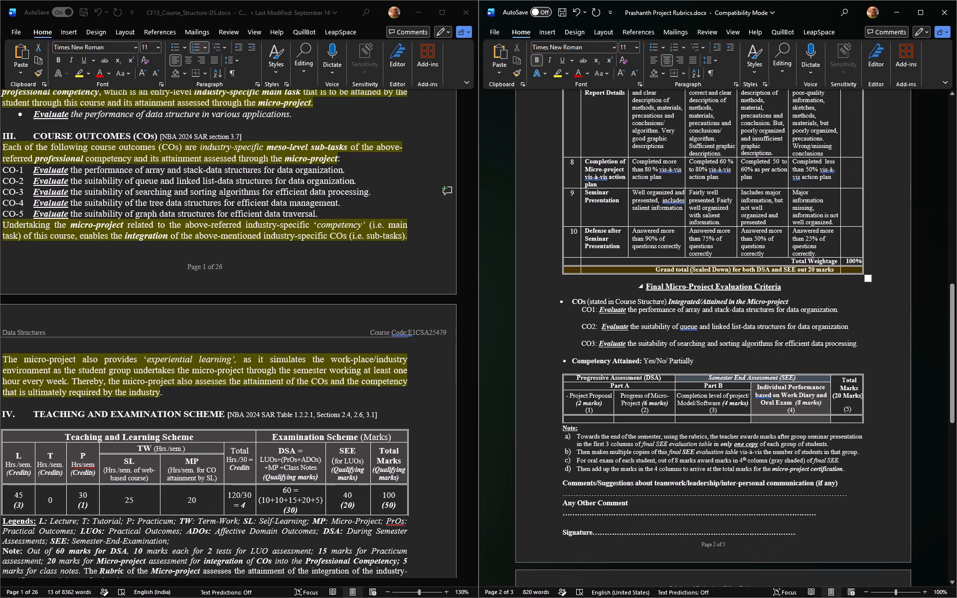
{"action": "left_click", "coordinate": [748, 276]}
{"action": "left_click", "coordinate": [734, 293]}
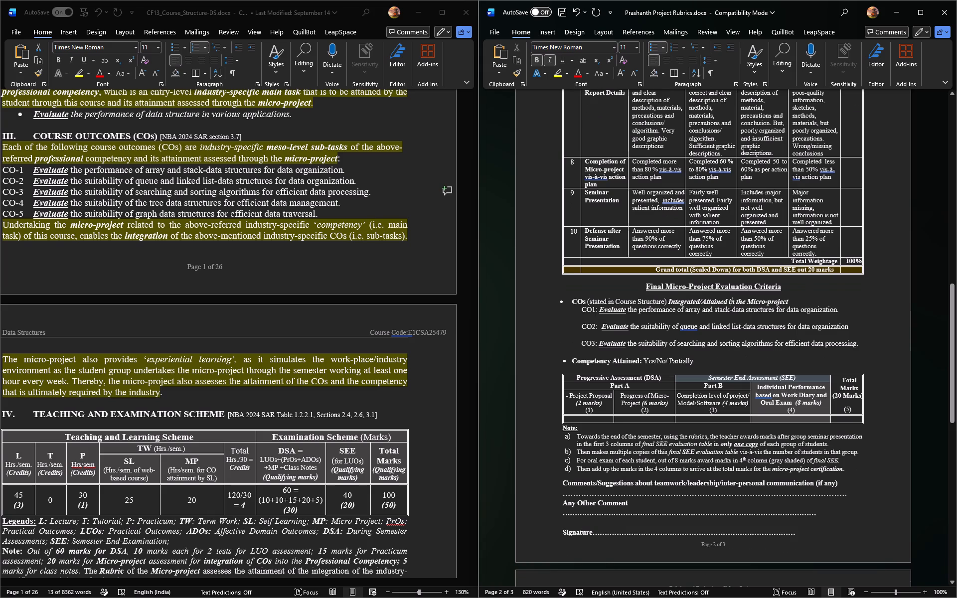
{"action": "left_click", "coordinate": [734, 292]}
{"action": "left_click", "coordinate": [742, 278]}
{"action": "scroll", "coordinate": [713, 478], "scroll_direction": "up", "scroll_amount": 1}
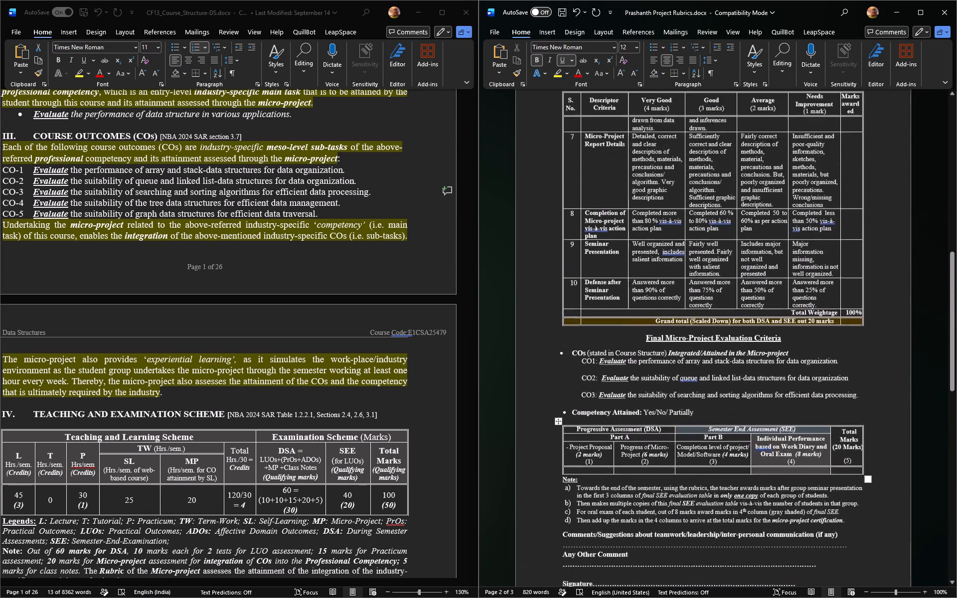
Delete the "of" line between the "Rubrics for Micro-Project Evaluation" and "COs and Professional Competency Attainment" title lines.
{"action": "scroll", "coordinate": [713, 478], "scroll_direction": "up", "scroll_amount": 7}
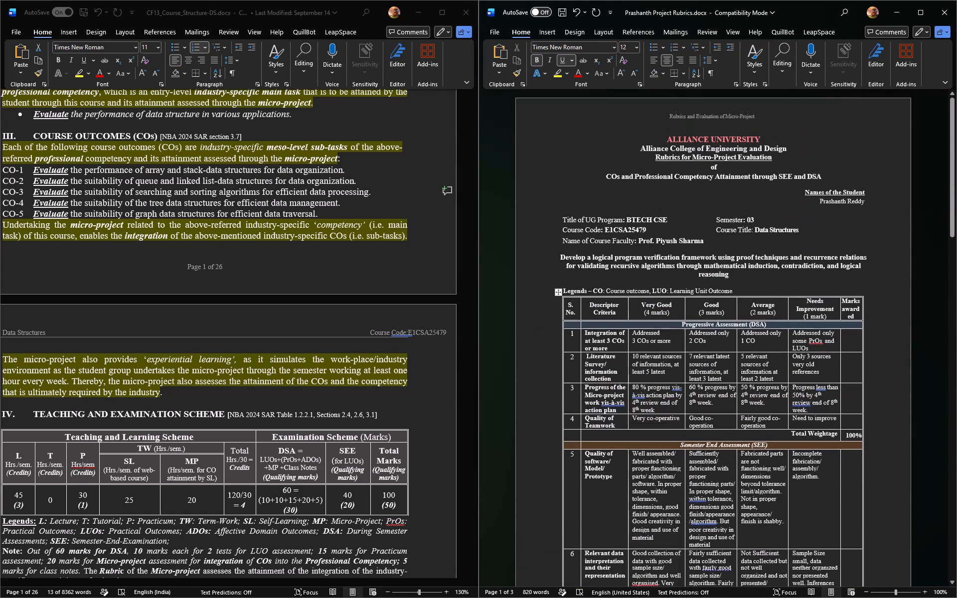
{"action": "left_click", "coordinate": [722, 166]}
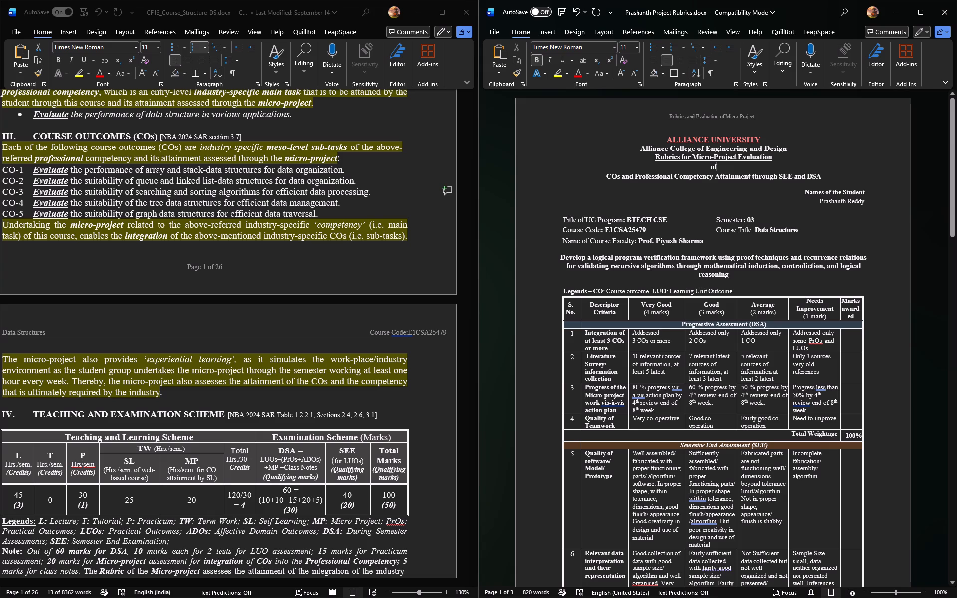
{"action": "key", "text": "BackSpace"}
{"action": "key", "text": "BackSpace"}
{"action": "key", "text": "BackSpace"}
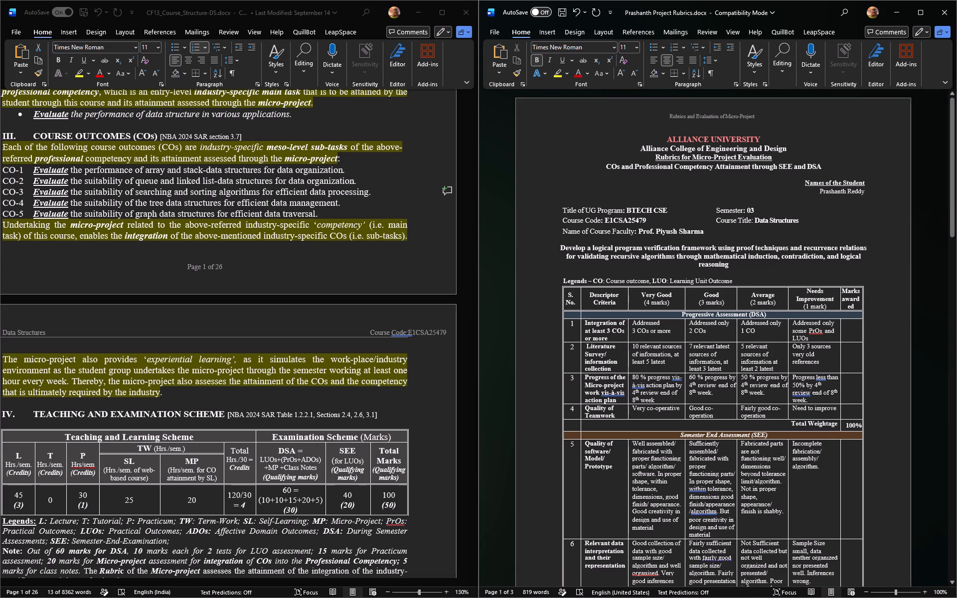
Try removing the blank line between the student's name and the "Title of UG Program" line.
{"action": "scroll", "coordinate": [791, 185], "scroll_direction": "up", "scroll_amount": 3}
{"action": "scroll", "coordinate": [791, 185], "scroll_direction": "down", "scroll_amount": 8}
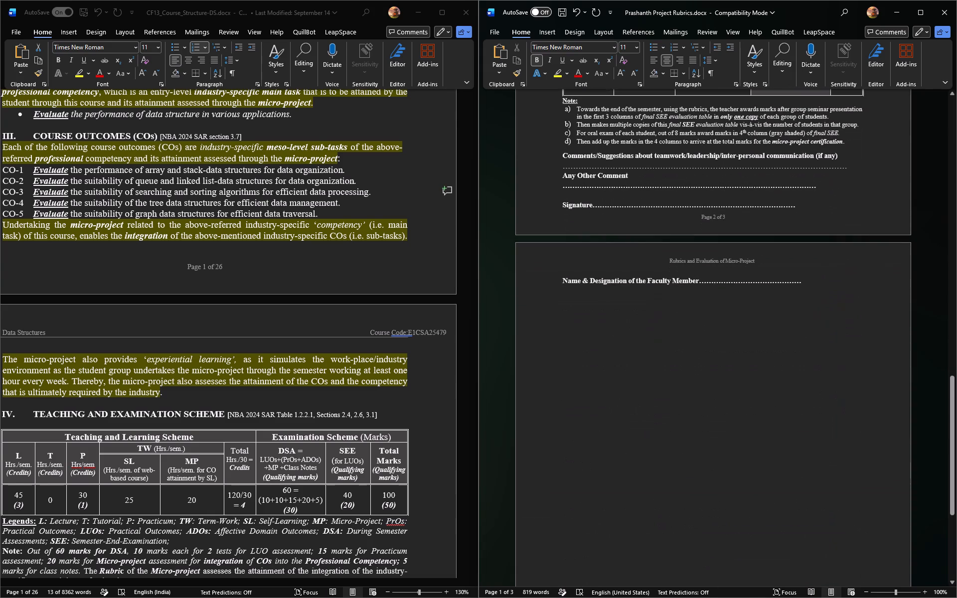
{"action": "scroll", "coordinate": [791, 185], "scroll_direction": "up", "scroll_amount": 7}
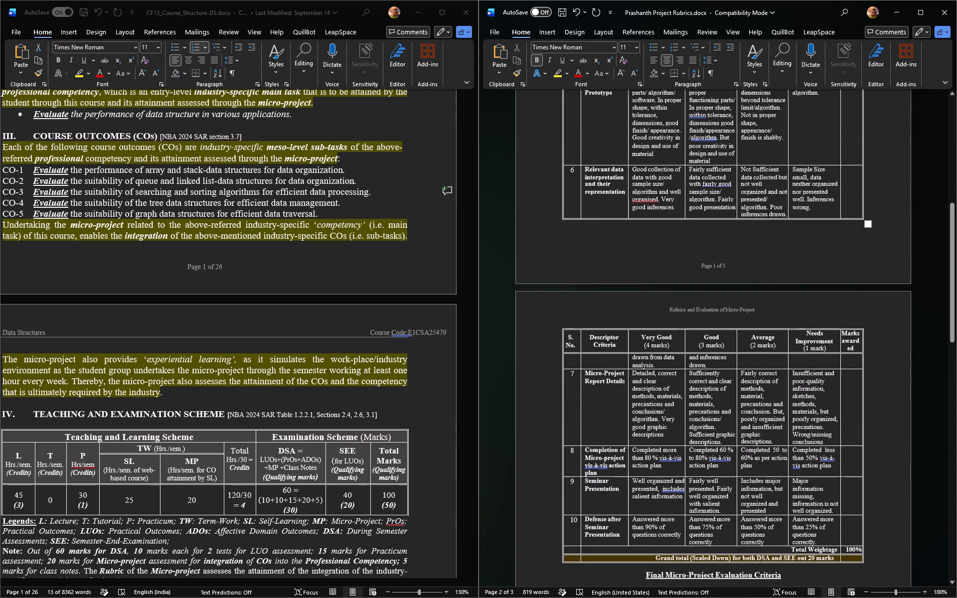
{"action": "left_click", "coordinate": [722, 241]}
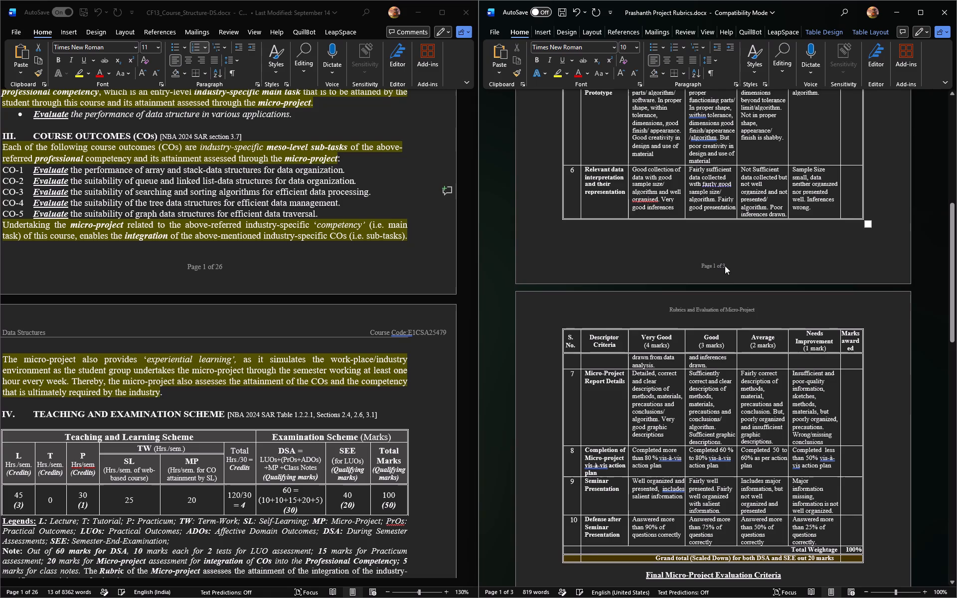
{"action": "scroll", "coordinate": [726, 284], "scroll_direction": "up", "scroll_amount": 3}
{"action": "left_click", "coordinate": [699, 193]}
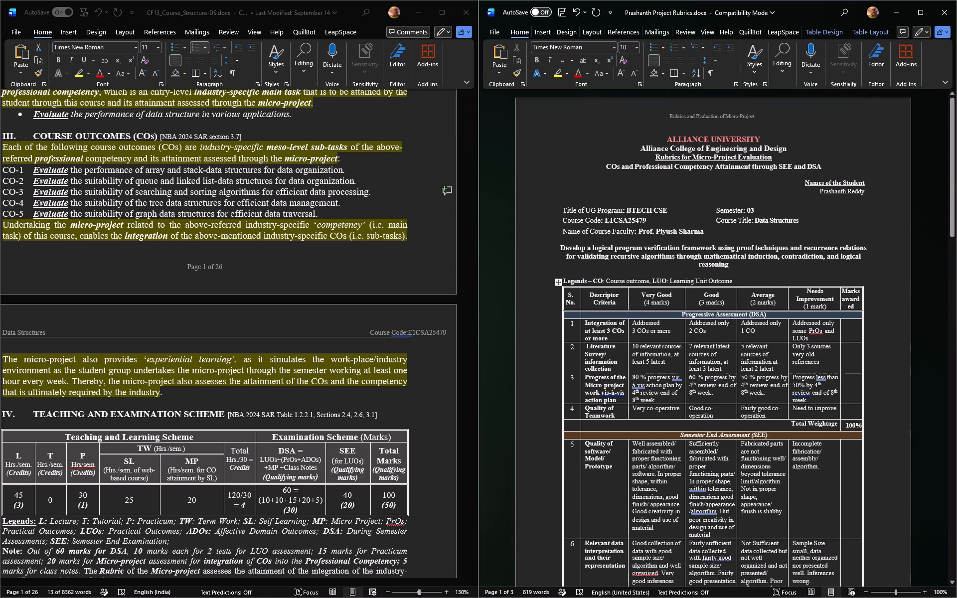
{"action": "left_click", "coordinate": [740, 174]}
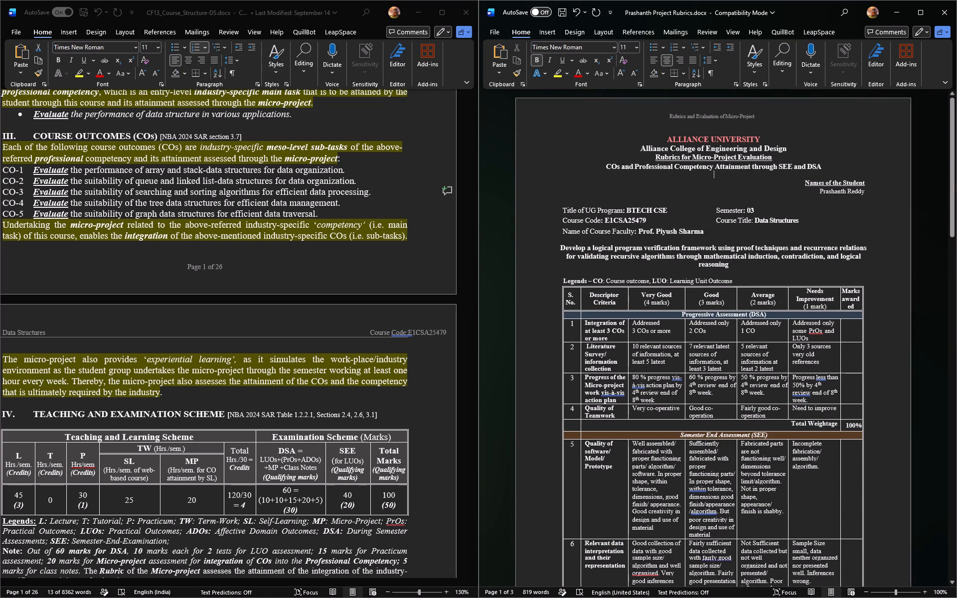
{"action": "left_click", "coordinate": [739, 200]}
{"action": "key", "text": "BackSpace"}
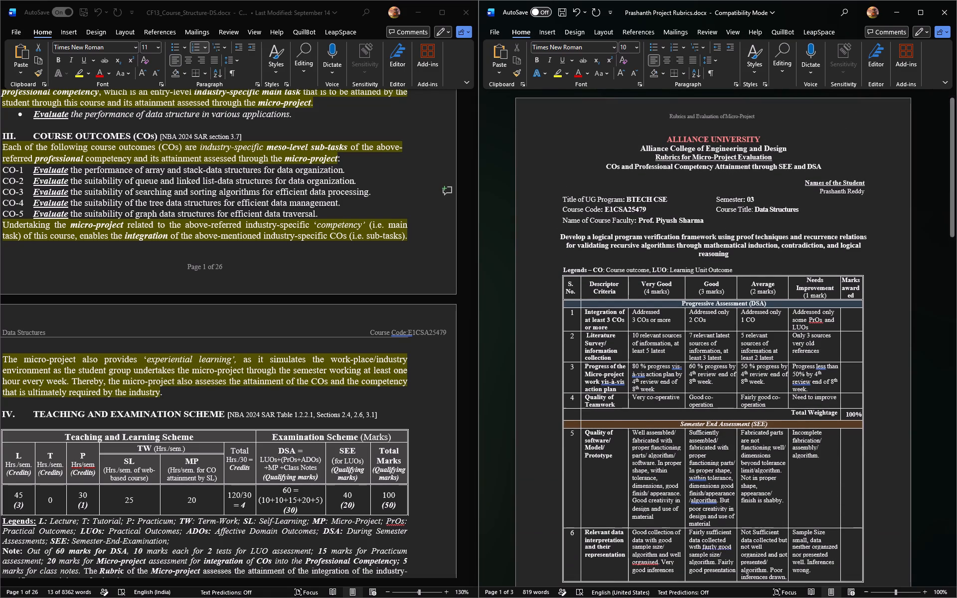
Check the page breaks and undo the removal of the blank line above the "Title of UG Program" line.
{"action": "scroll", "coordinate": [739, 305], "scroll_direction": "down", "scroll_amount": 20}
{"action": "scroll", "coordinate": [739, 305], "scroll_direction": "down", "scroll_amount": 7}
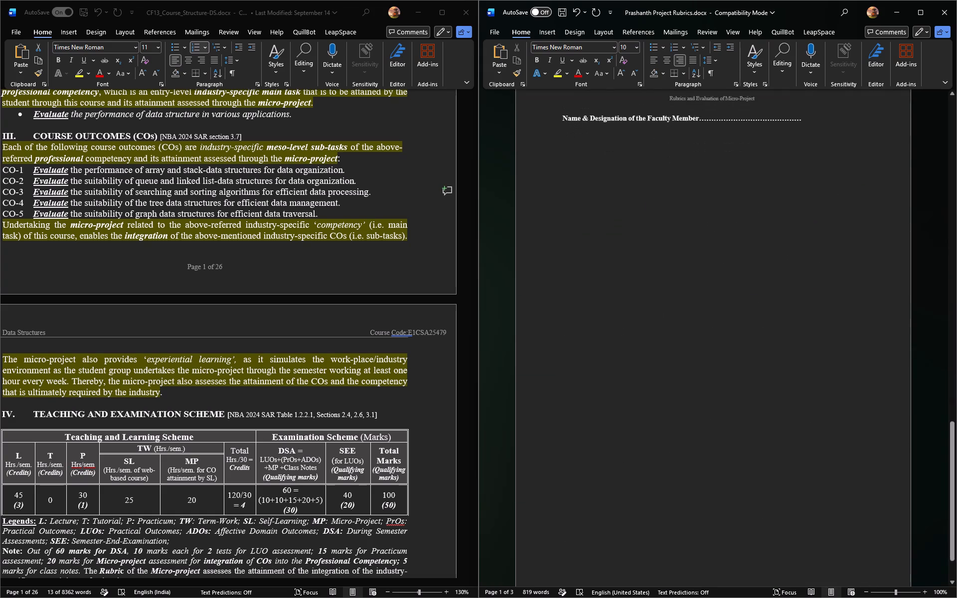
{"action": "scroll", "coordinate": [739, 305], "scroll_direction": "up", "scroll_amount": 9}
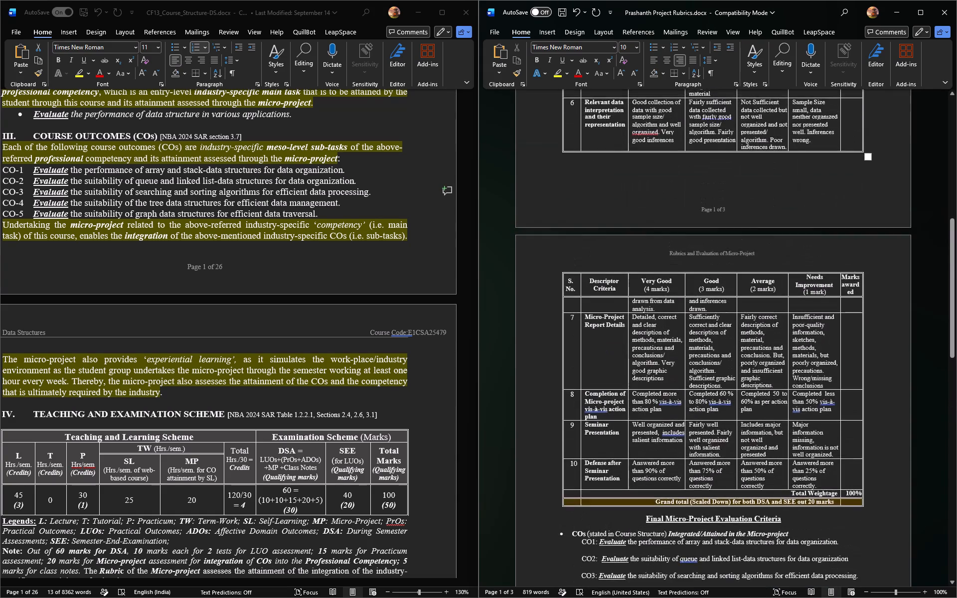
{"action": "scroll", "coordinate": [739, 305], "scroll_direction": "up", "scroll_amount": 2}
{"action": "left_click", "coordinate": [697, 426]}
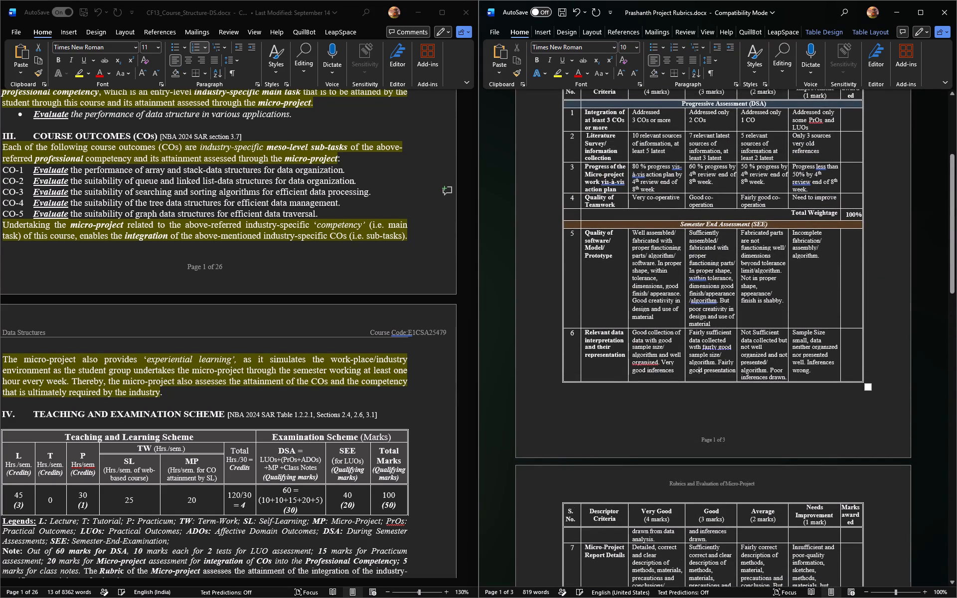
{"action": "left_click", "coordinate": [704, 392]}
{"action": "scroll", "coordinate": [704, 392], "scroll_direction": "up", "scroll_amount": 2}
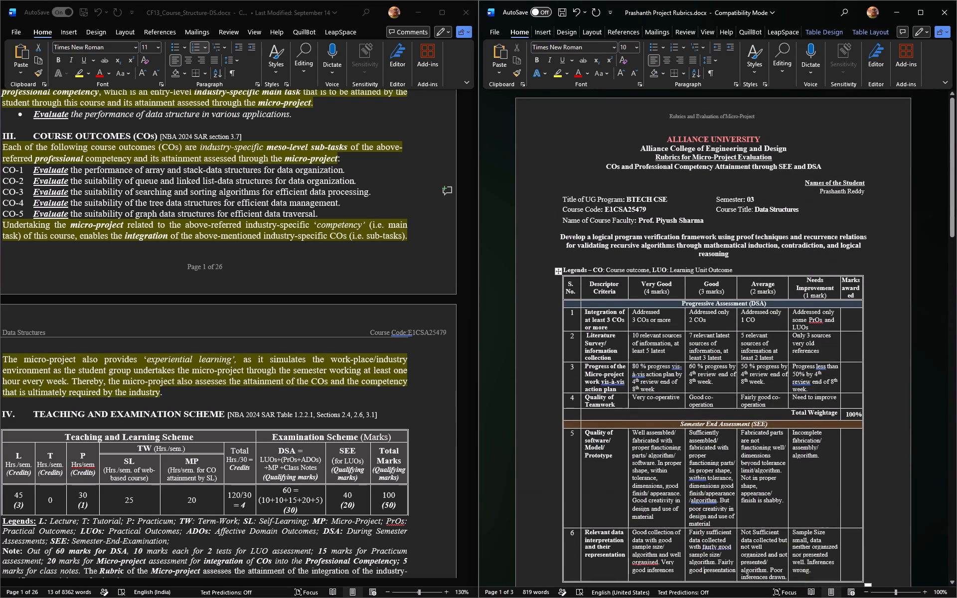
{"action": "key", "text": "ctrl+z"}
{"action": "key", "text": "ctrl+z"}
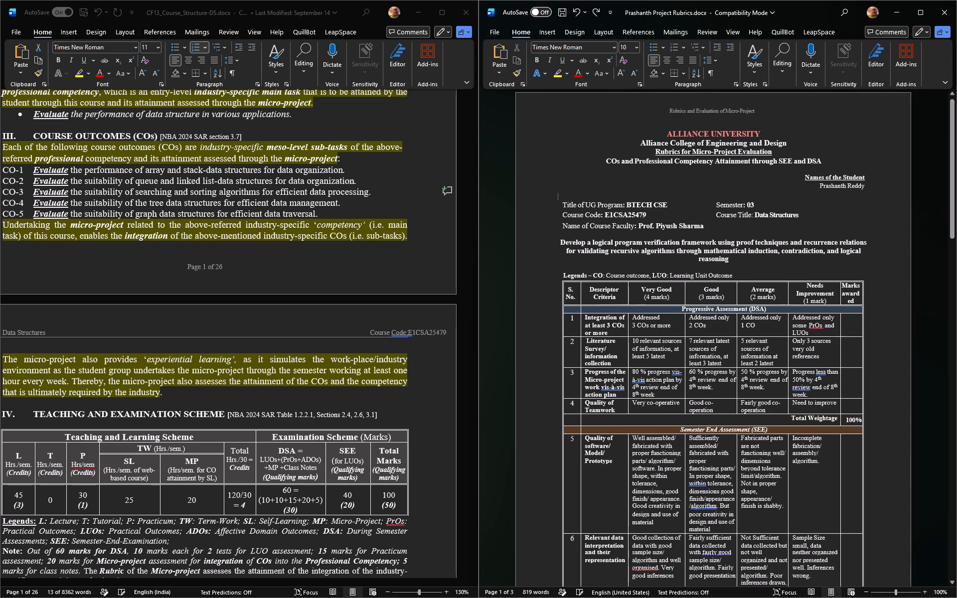
Undo the last two edits, restoring the "of" line between the title lines, and save the rubrics document.
{"action": "key", "text": "ctrl+z"}
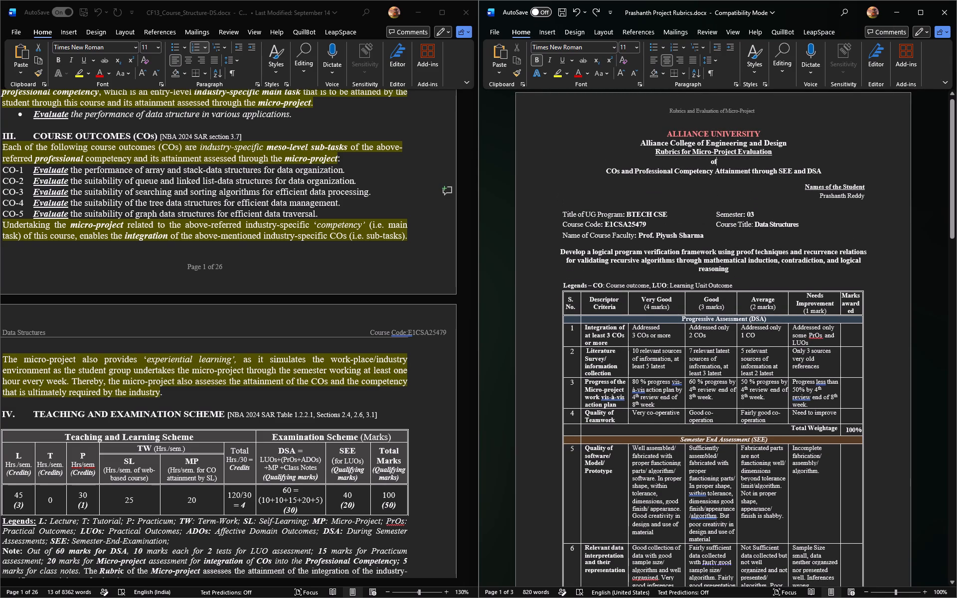
{"action": "key", "text": "ctrl+z"}
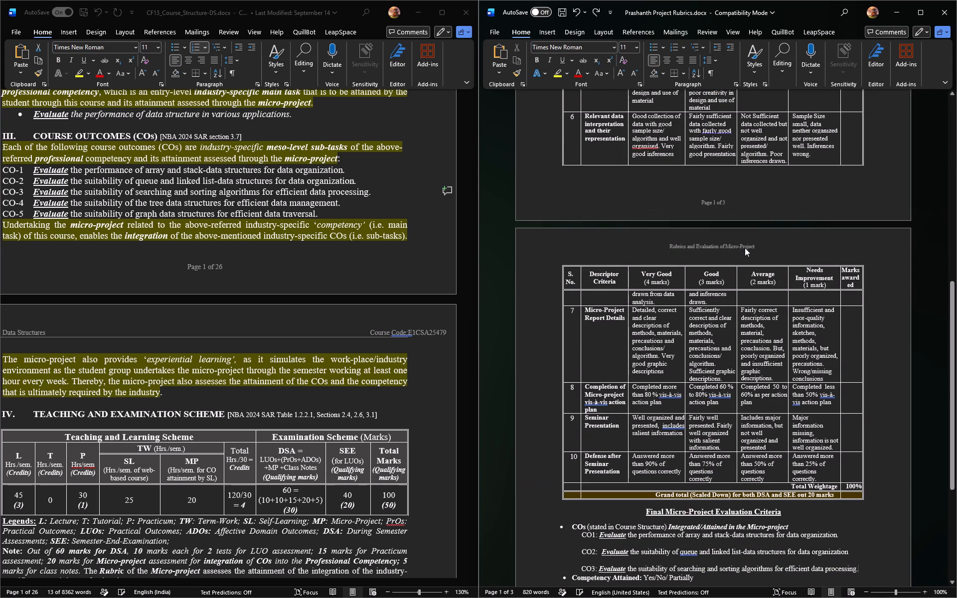
{"action": "scroll", "coordinate": [745, 248], "scroll_direction": "down", "scroll_amount": 8}
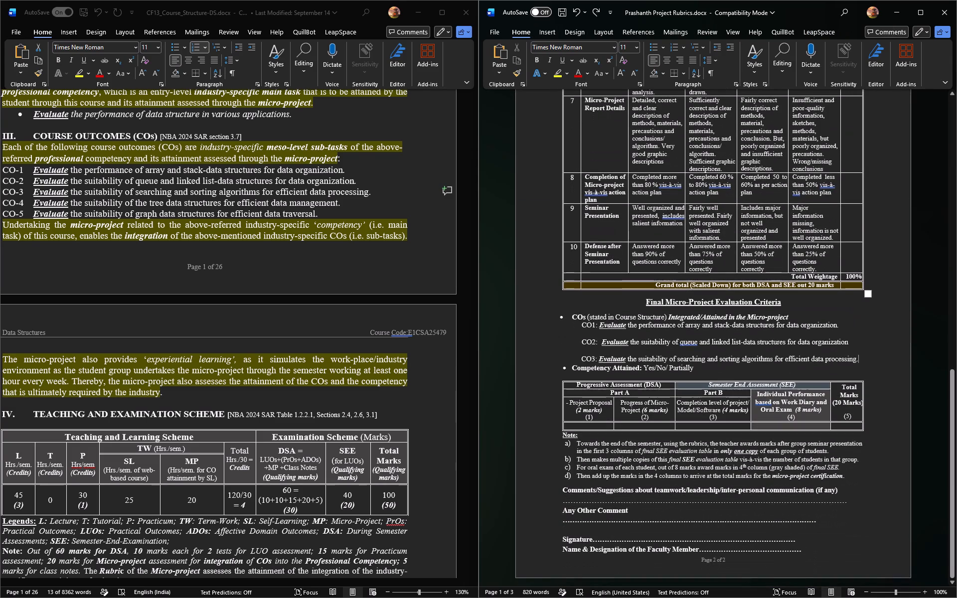
{"action": "key", "text": "ctrl+s"}
{"action": "key", "text": "ctrl+s"}
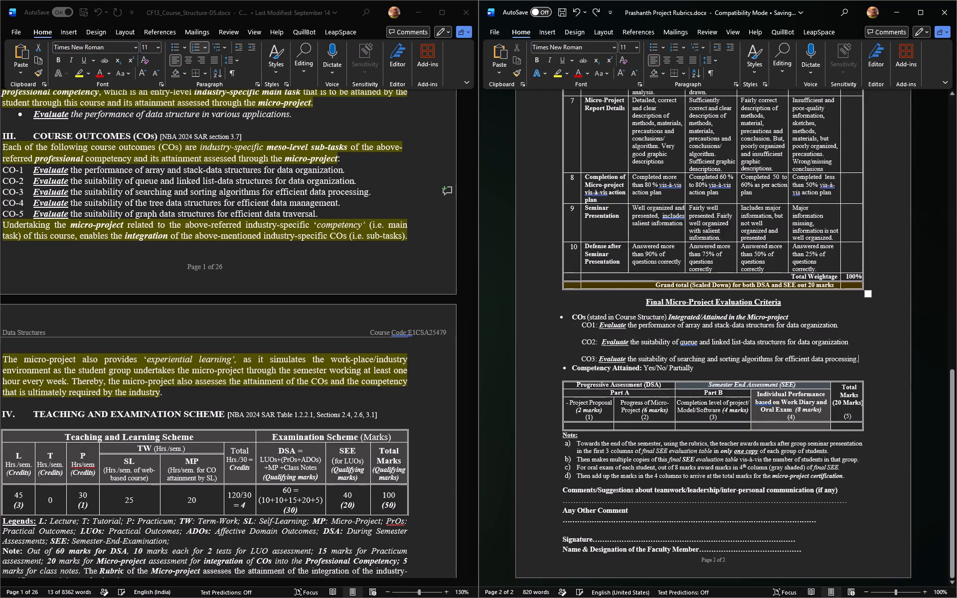
Export the rubrics as a PDF to the Alliance University OneDrive's stash folder, prefixing the file name with "DS", and close the opened PDF.
{"action": "left_click", "coordinate": [499, 32]}
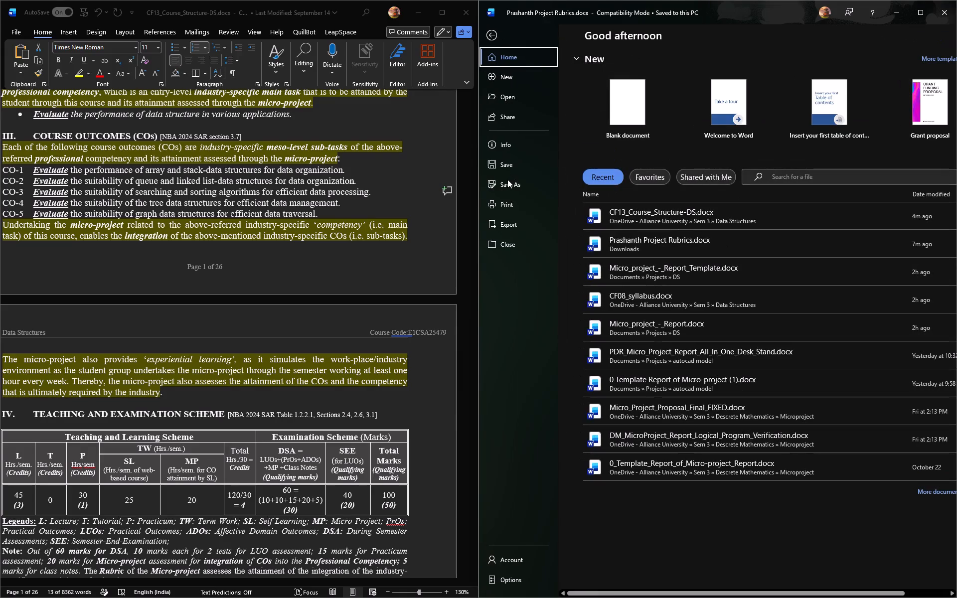
{"action": "left_click", "coordinate": [508, 182]}
{"action": "left_click", "coordinate": [619, 307]}
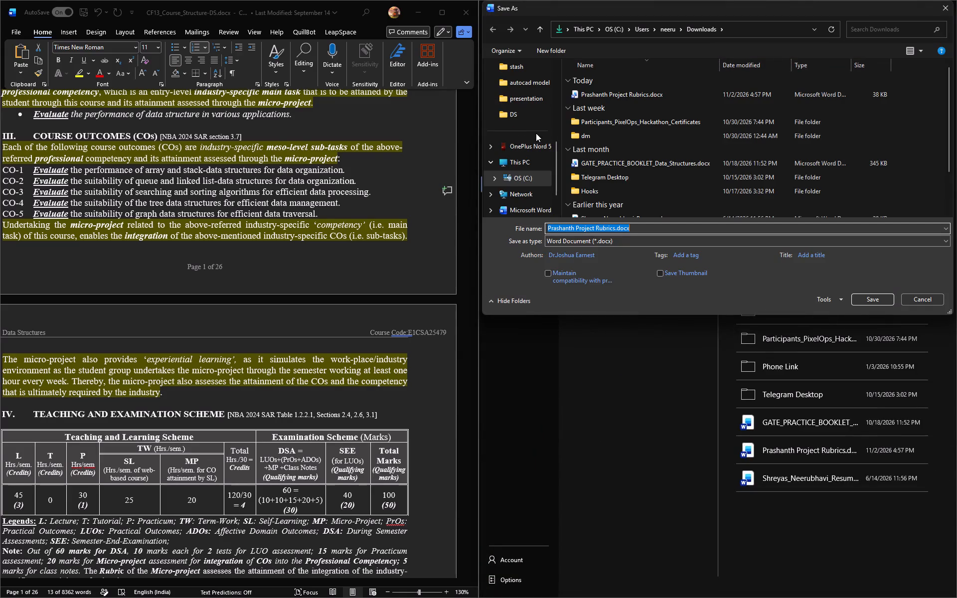
{"action": "scroll", "coordinate": [536, 133], "scroll_direction": "up", "scroll_amount": 4}
{"action": "left_click", "coordinate": [525, 119]}
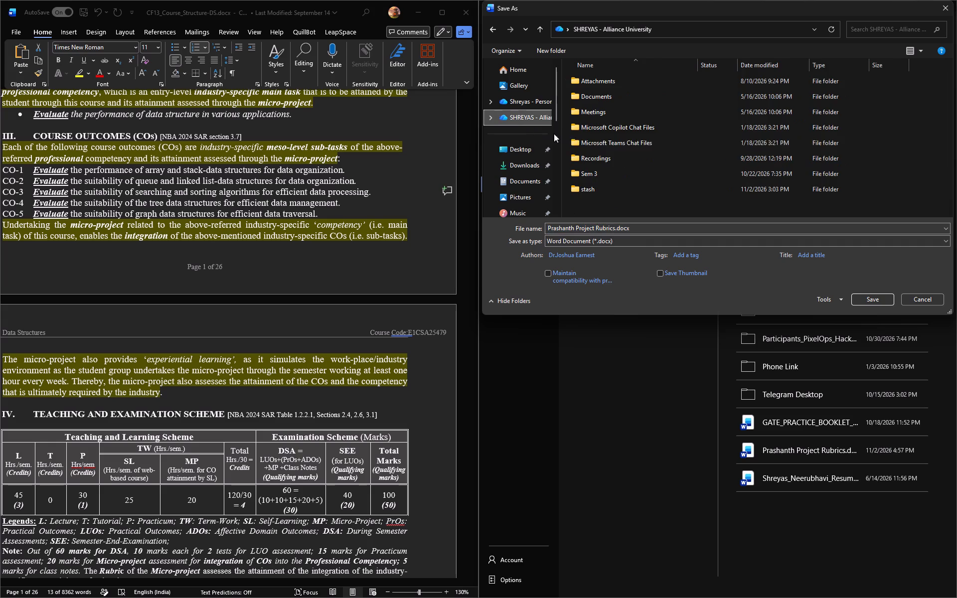
{"action": "double_click", "coordinate": [608, 186]}
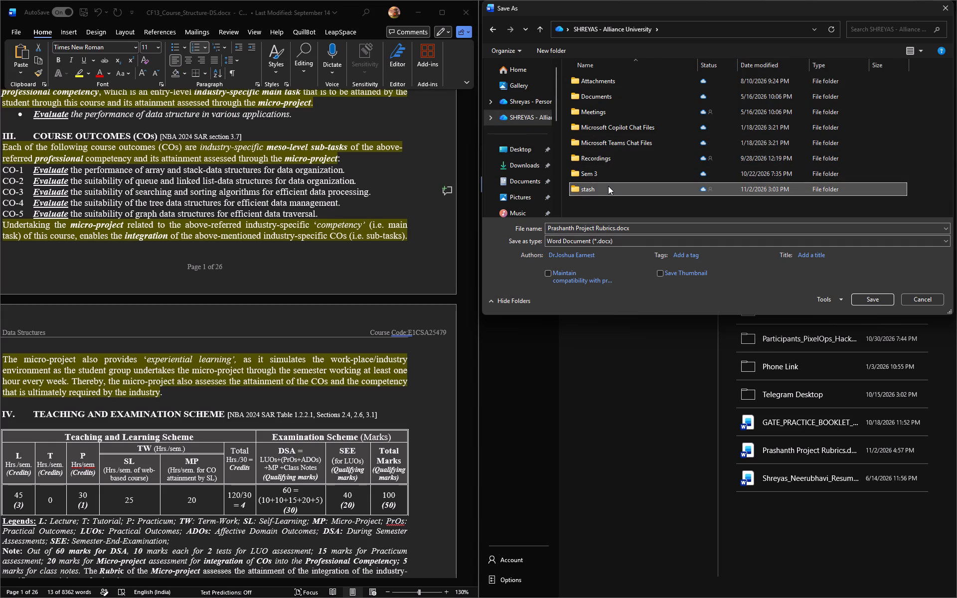
{"action": "left_click", "coordinate": [641, 240]}
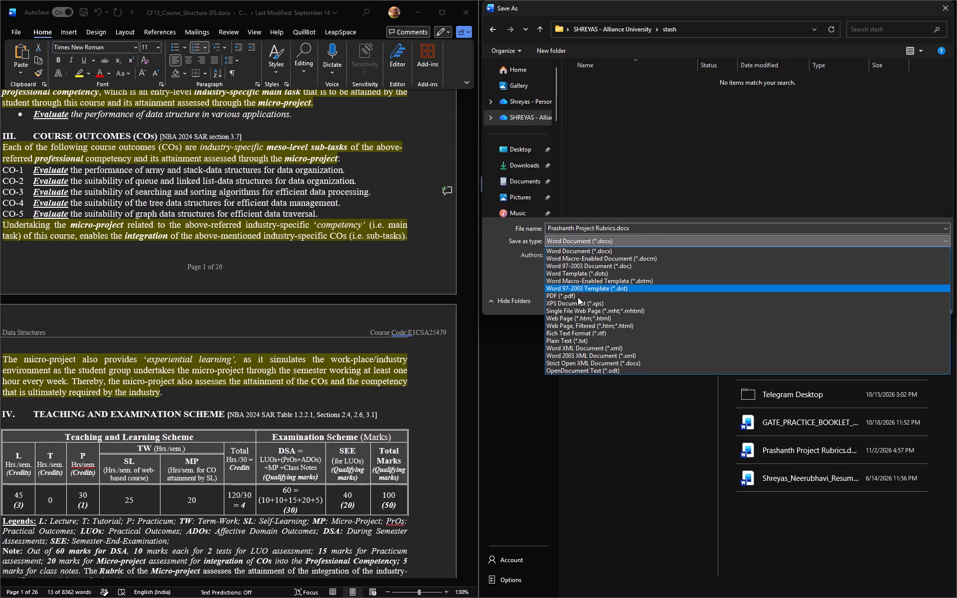
{"action": "left_click", "coordinate": [578, 297]}
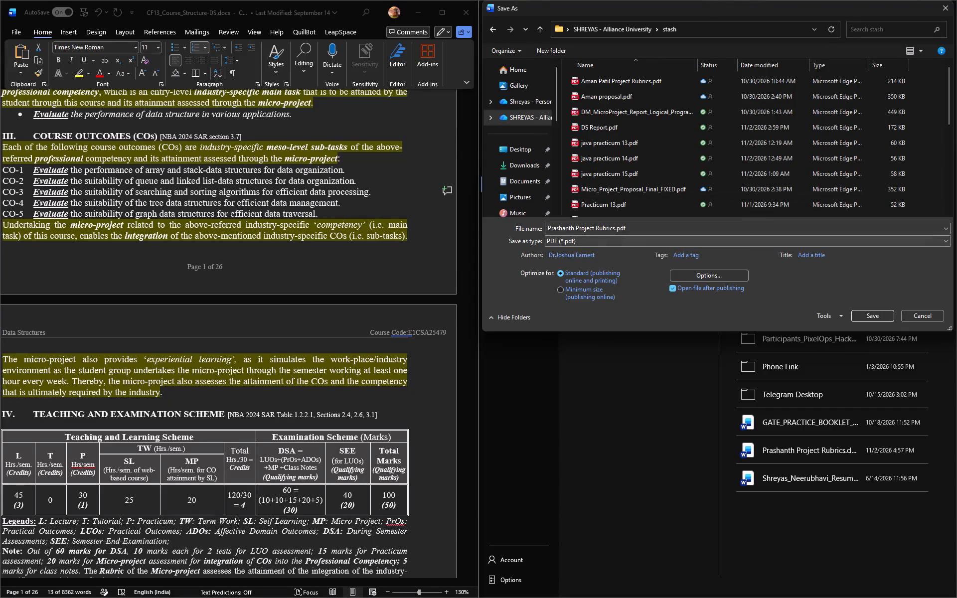
{"action": "left_click", "coordinate": [546, 228]}
{"action": "left_click", "coordinate": [546, 228]}
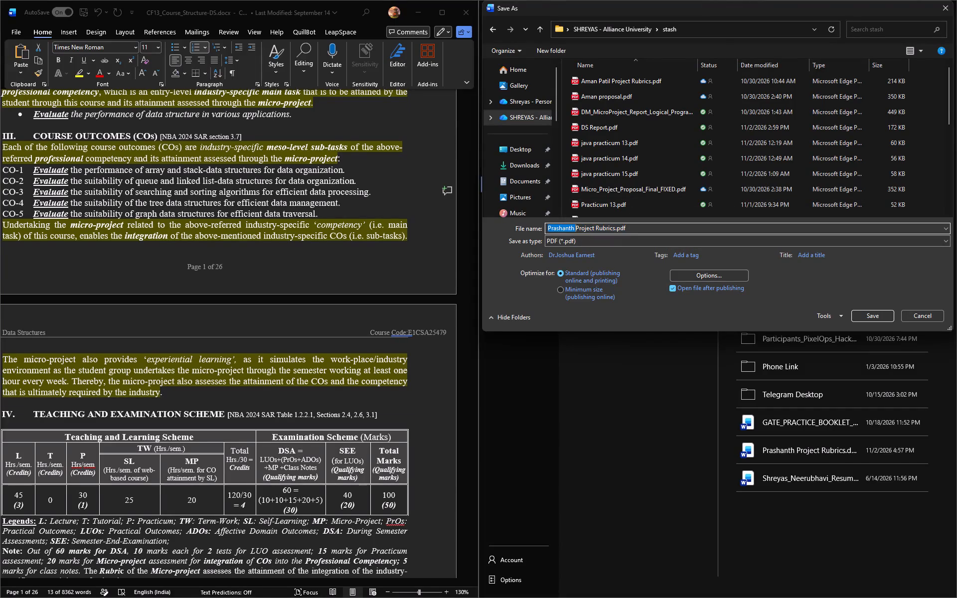
{"action": "left_click", "coordinate": [546, 228]}
{"action": "left_click", "coordinate": [872, 310]}
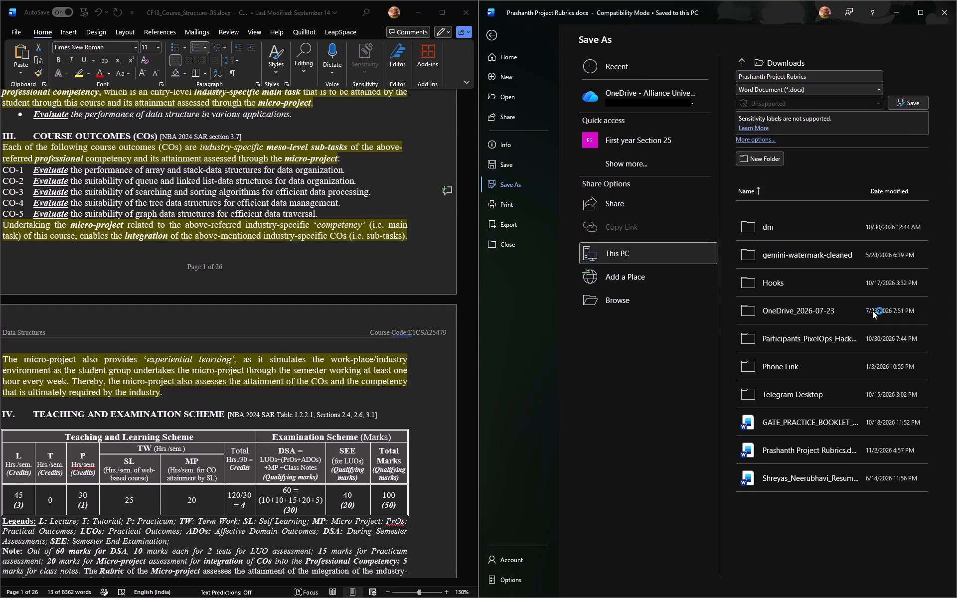
{"action": "left_click", "coordinate": [470, 13]}
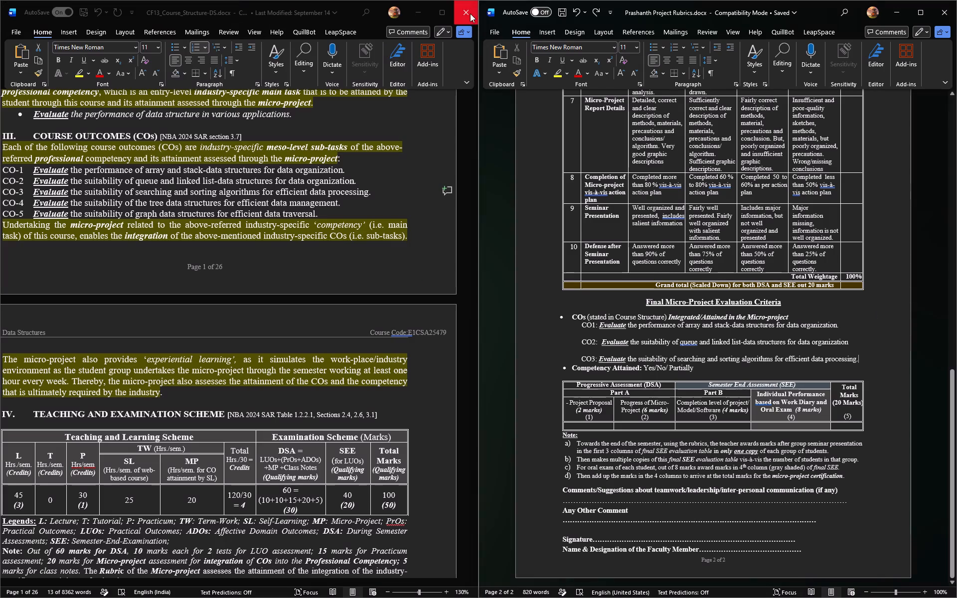
Replace the name under "Names of the Student" with the second student's full name and save the document.
{"action": "scroll", "coordinate": [721, 240], "scroll_direction": "up", "scroll_amount": 15}
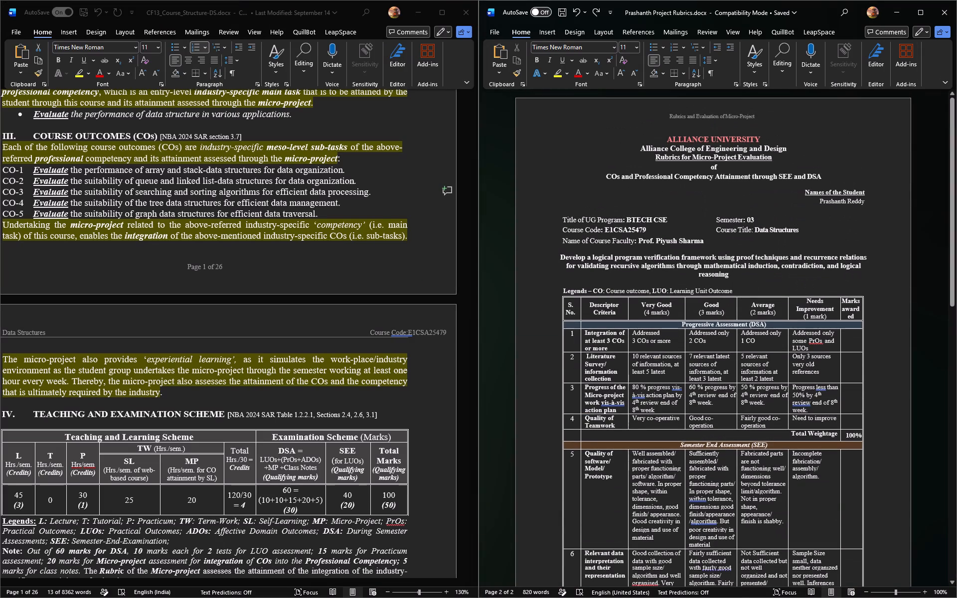
{"action": "left_click", "coordinate": [866, 201]}
{"action": "key", "text": "ctrl+BackSpace"}
{"action": "key", "text": "ctrl+BackSpace"}
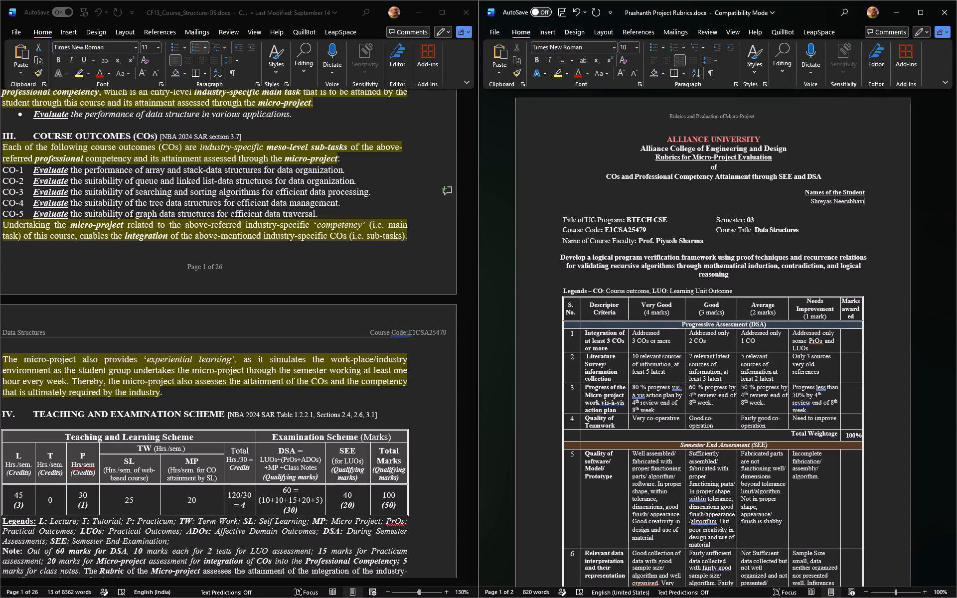
{"action": "key", "text": "ctrl+s"}
{"action": "left_click", "coordinate": [500, 30]}
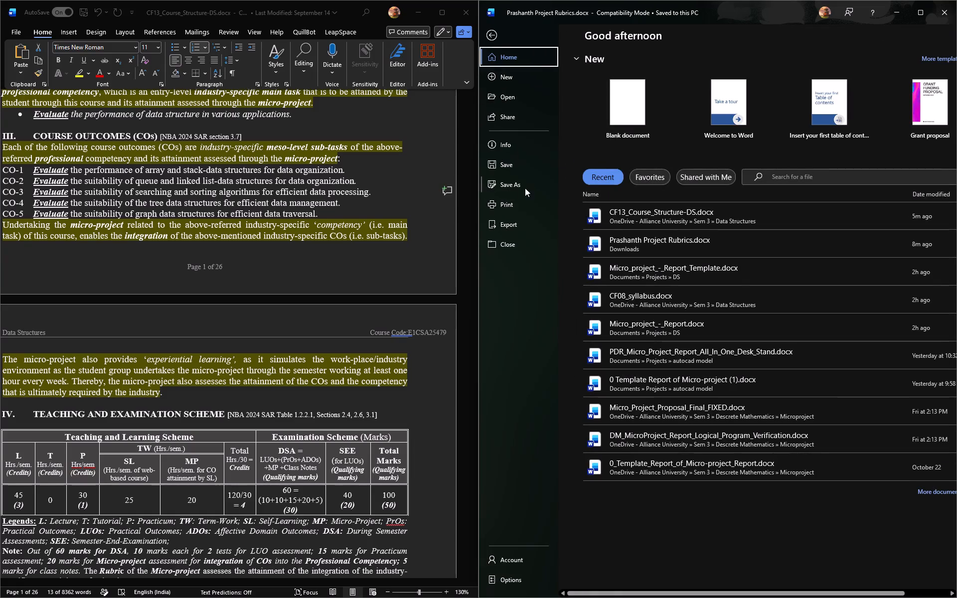
{"action": "left_click", "coordinate": [527, 186]}
{"action": "left_click", "coordinate": [606, 293]}
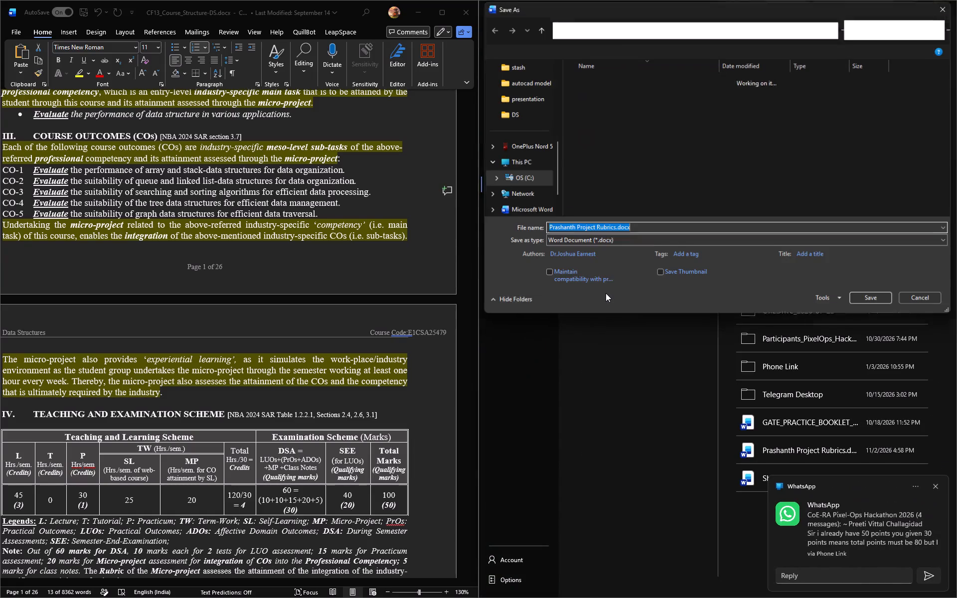
{"action": "left_click", "coordinate": [603, 239]}
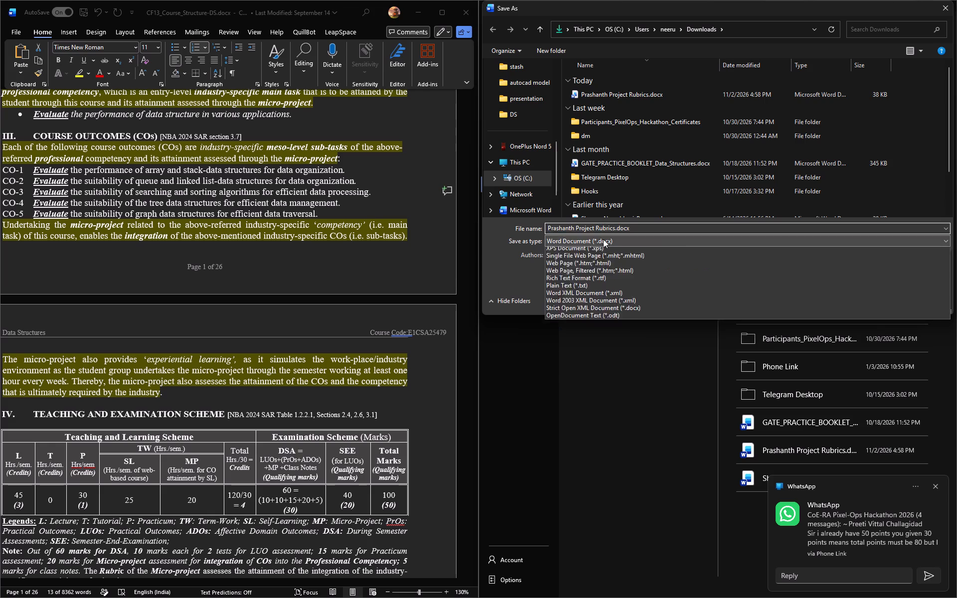
{"action": "left_click", "coordinate": [562, 293]}
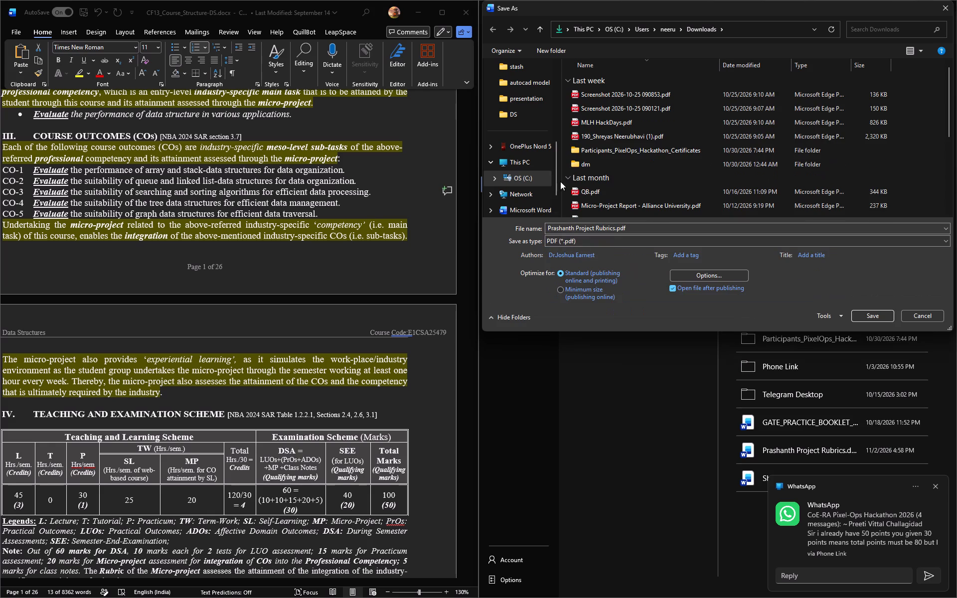
{"action": "scroll", "coordinate": [521, 154], "scroll_direction": "up", "scroll_amount": 3}
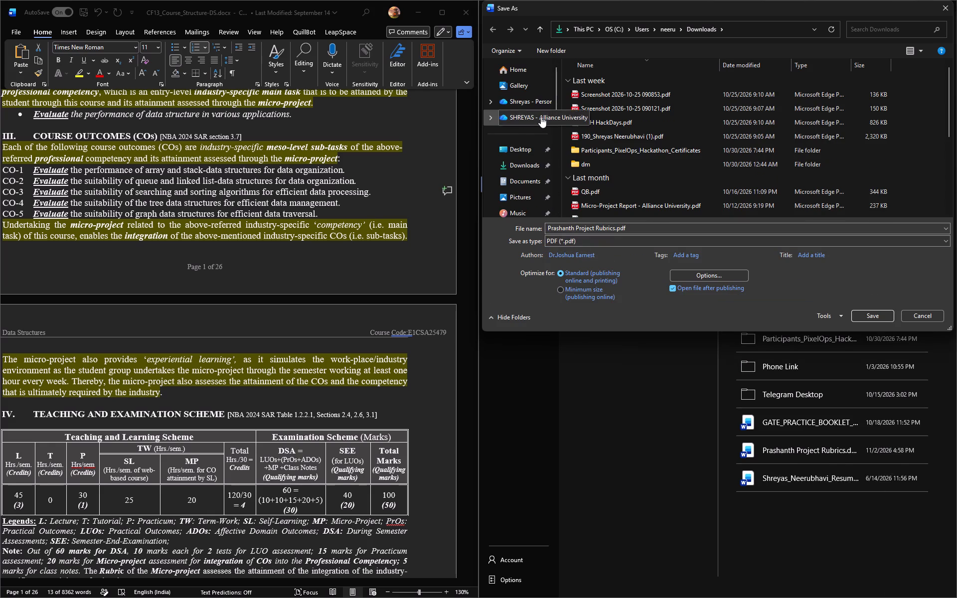
{"action": "left_click", "coordinate": [541, 117]}
{"action": "double_click", "coordinate": [611, 193]}
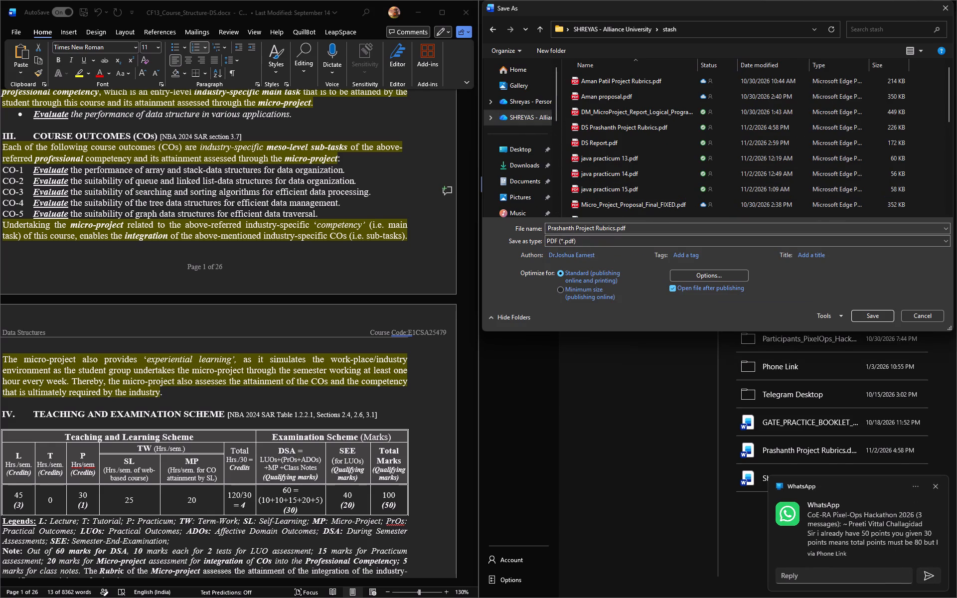
{"action": "left_click", "coordinate": [574, 227]}
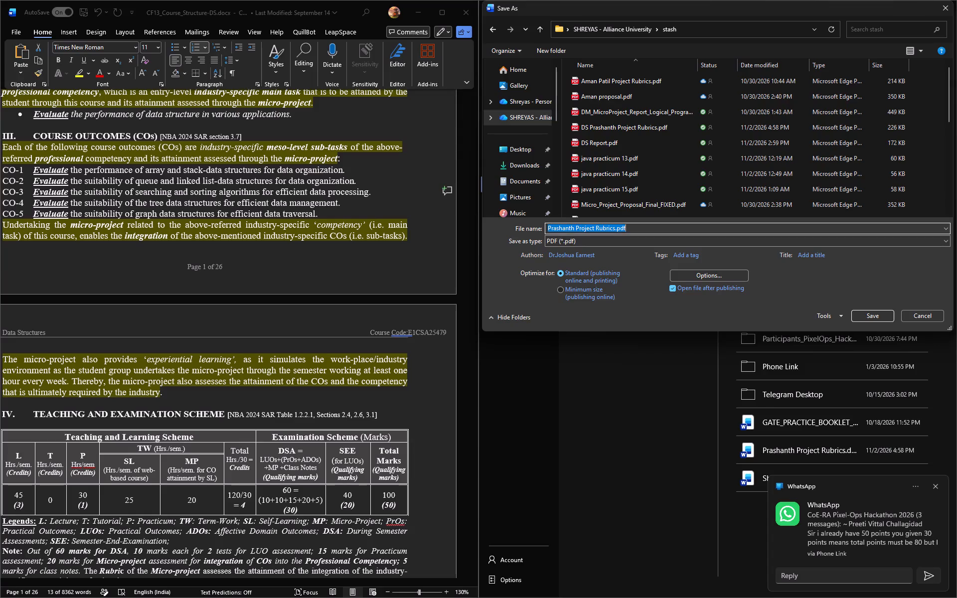
{"action": "left_click", "coordinate": [574, 227]}
{"action": "key", "text": "ctrl+BackSpace"}
{"action": "type", "text": "hreyas"}
{"action": "key", "text": "ctrl+Left"}
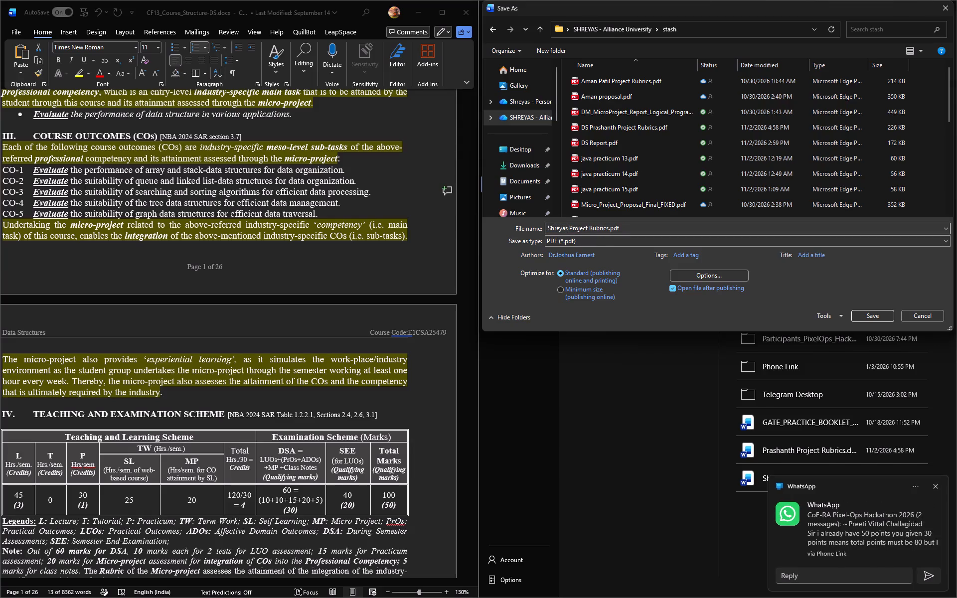
{"action": "left_click", "coordinate": [875, 319]}
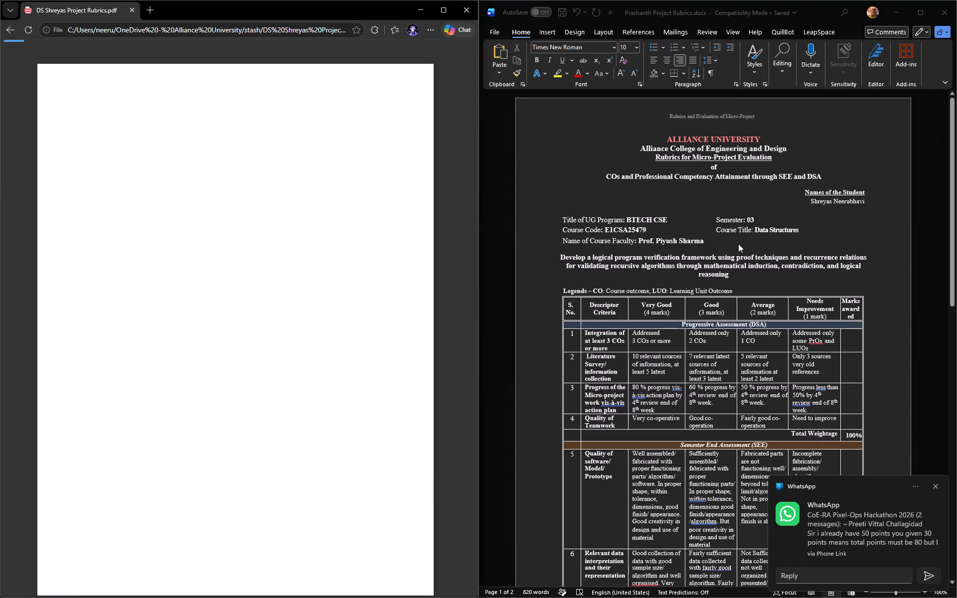
{"action": "key", "text": "ctrl+w"}
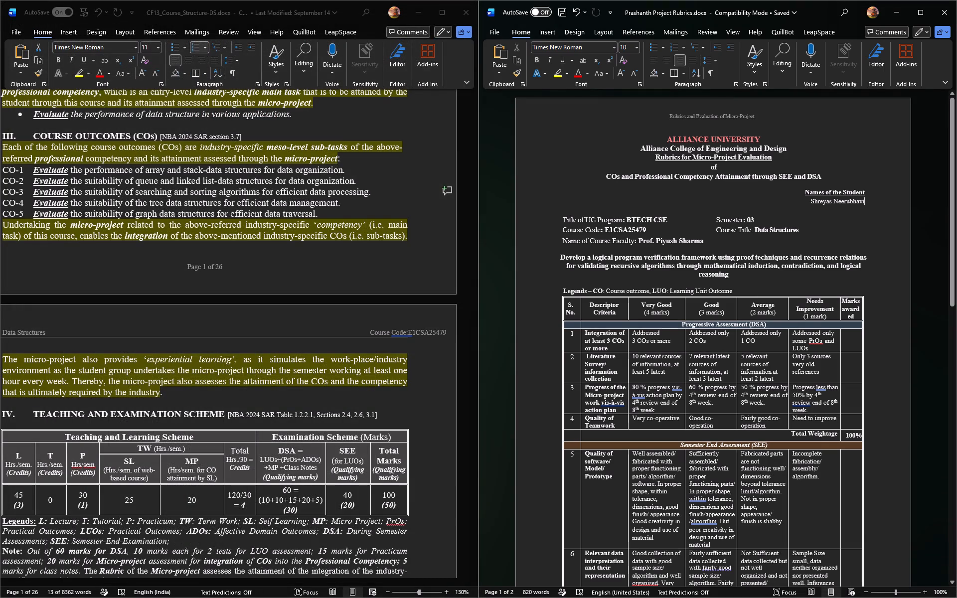
Replace the name under "Names of the Student" with the third student's name.
{"action": "key", "text": "ctrl+BackSpace"}
{"action": "key", "text": "ctrl+BackSpace"}
{"action": "type", "text": "atwi"}
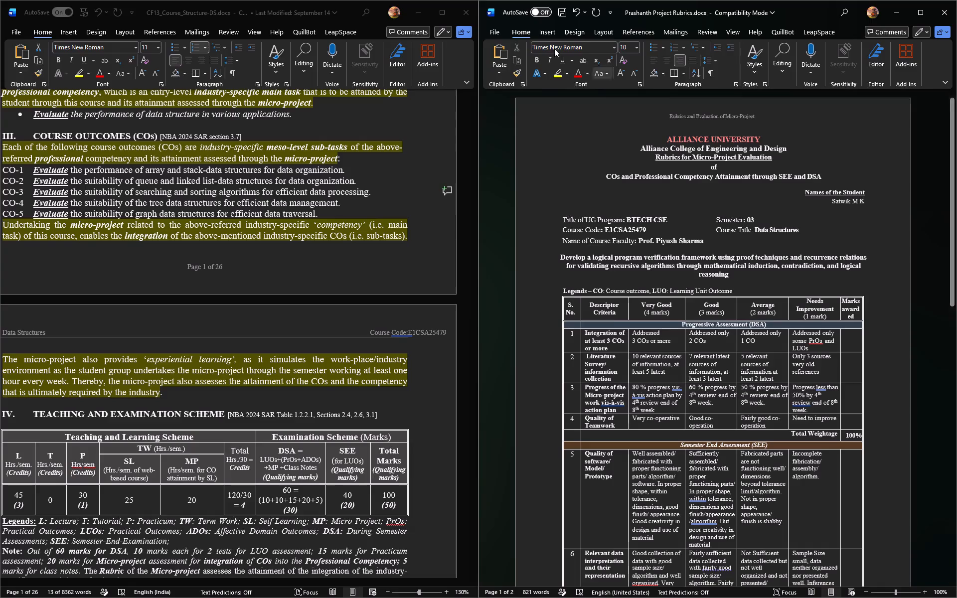
Export the third student's rubrics as PDF "DS Satwik Project Rubrics" to the Alliance University OneDrive's stash folder and close the opened PDF.
{"action": "left_click", "coordinate": [502, 32]}
{"action": "left_click", "coordinate": [520, 181]}
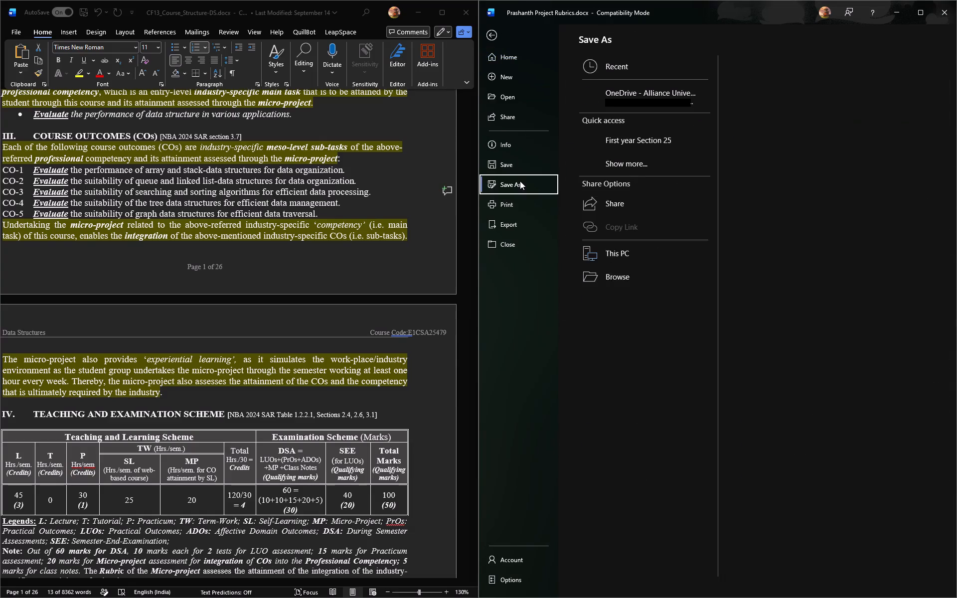
{"action": "left_click", "coordinate": [612, 302]}
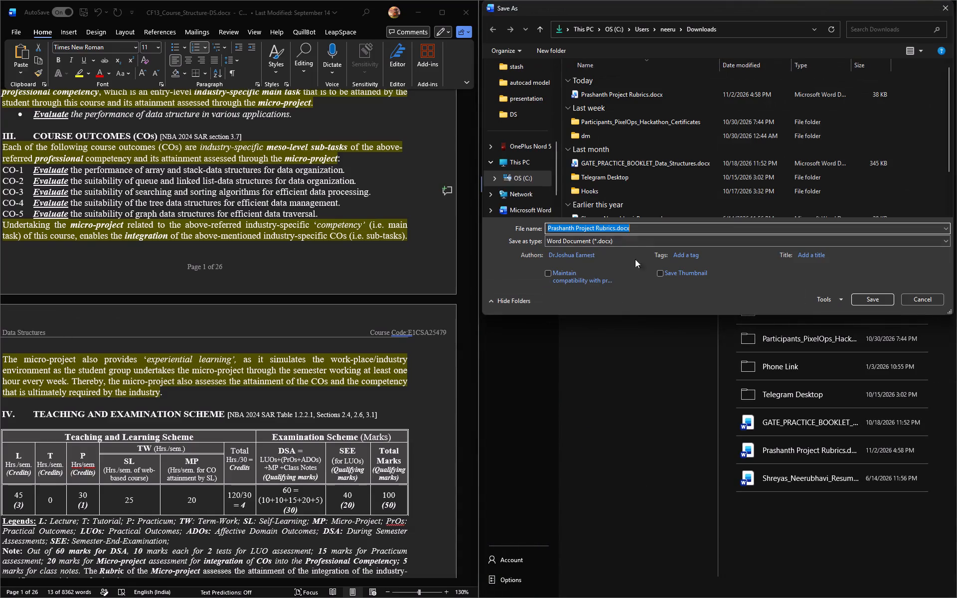
{"action": "scroll", "coordinate": [523, 108], "scroll_direction": "up", "scroll_amount": 3}
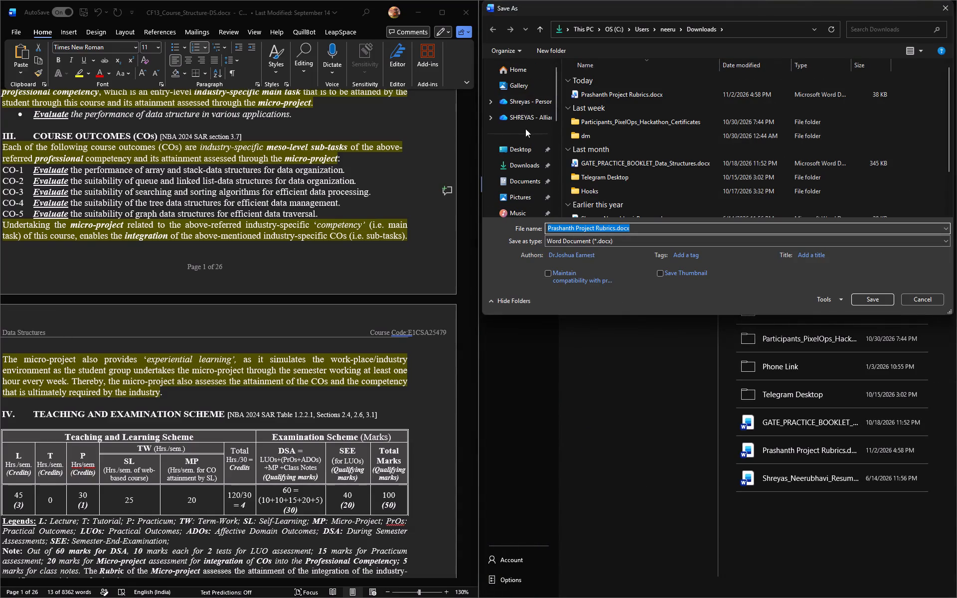
{"action": "left_click", "coordinate": [530, 124]}
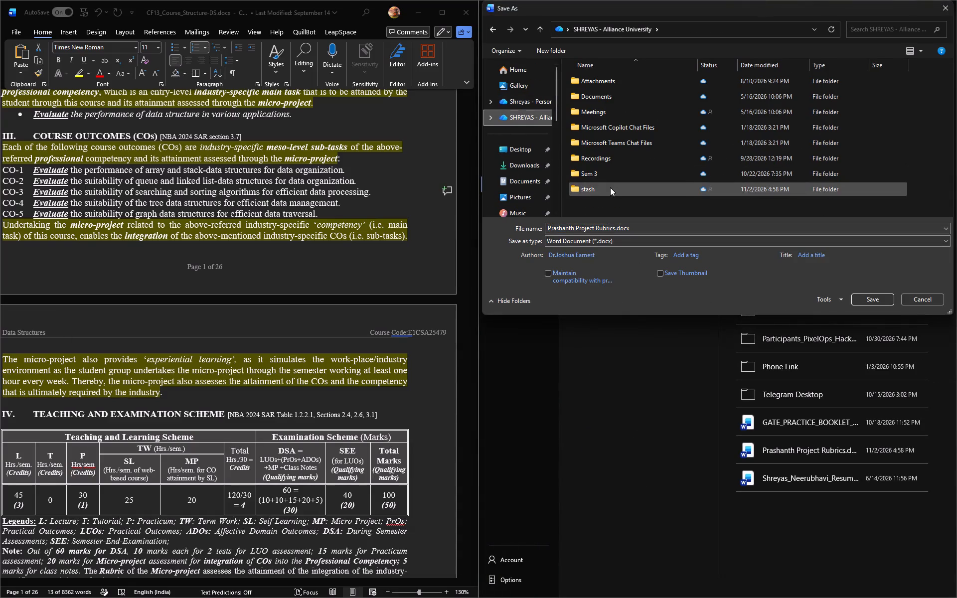
{"action": "double_click", "coordinate": [610, 187]}
{"action": "left_click", "coordinate": [618, 239]}
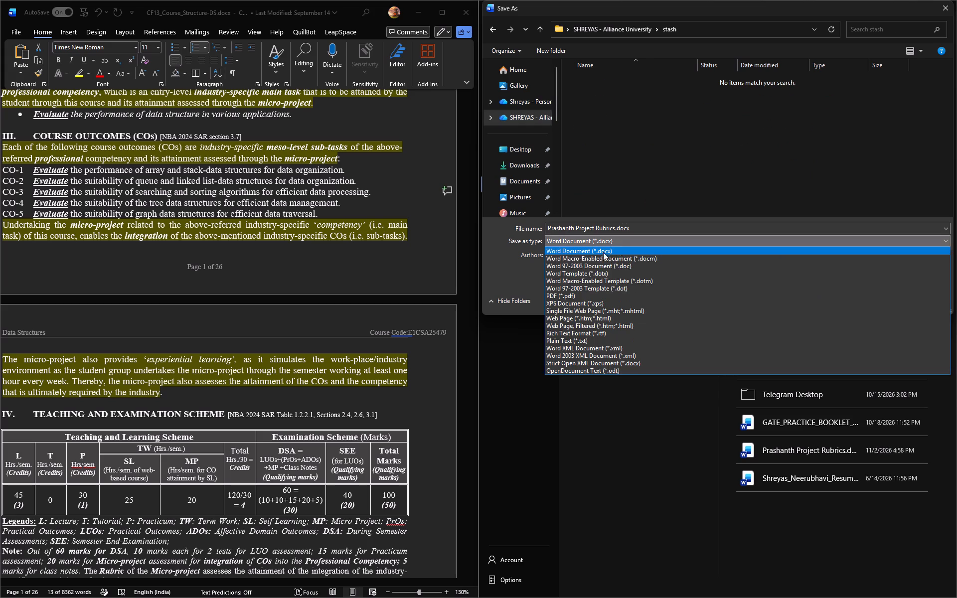
{"action": "left_click", "coordinate": [570, 296]}
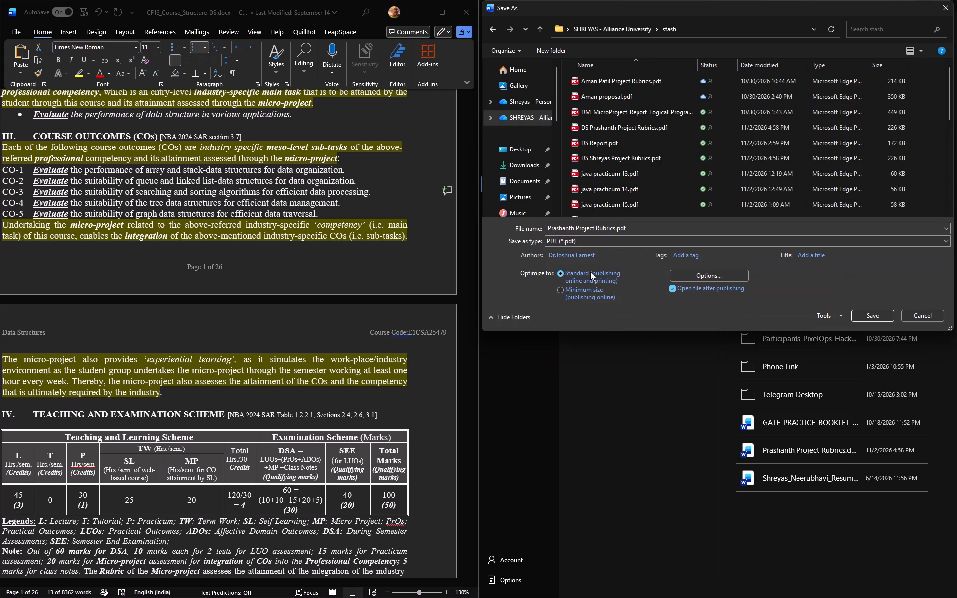
{"action": "left_click", "coordinate": [575, 226]}
{"action": "left_click", "coordinate": [575, 226]}
{"action": "key", "text": "ctrl+BackSpace"}
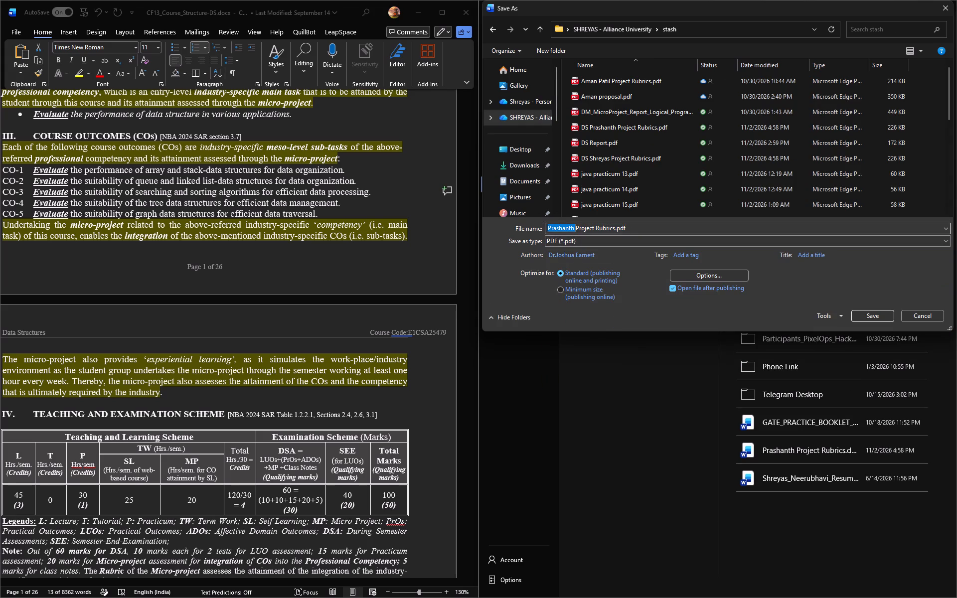
{"action": "key", "text": "ctrl+BackSpace"}
{"action": "key", "text": "Left"}
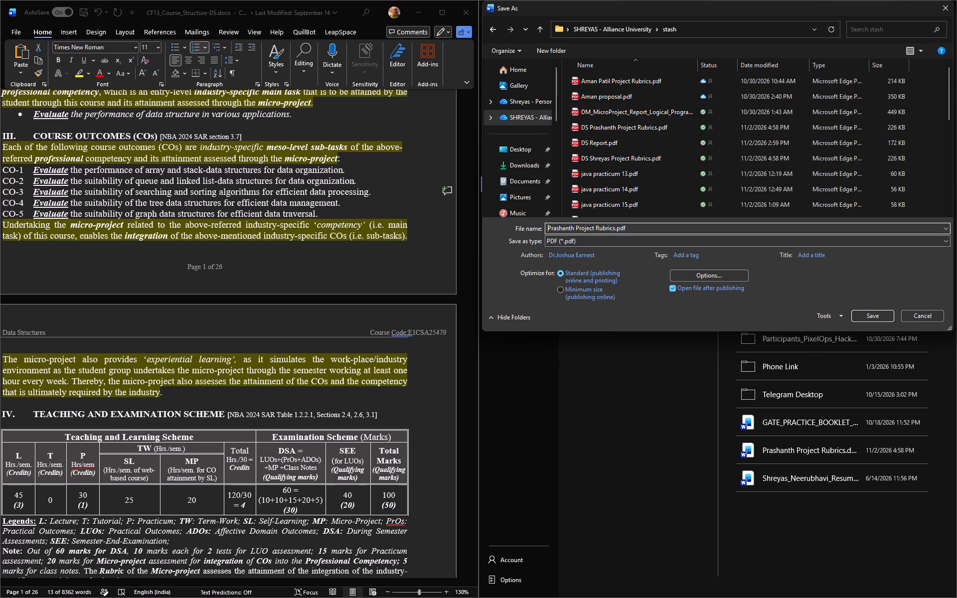
{"action": "key", "text": "ctrl+Right"}
{"action": "key", "text": "ctrl+BackSpace"}
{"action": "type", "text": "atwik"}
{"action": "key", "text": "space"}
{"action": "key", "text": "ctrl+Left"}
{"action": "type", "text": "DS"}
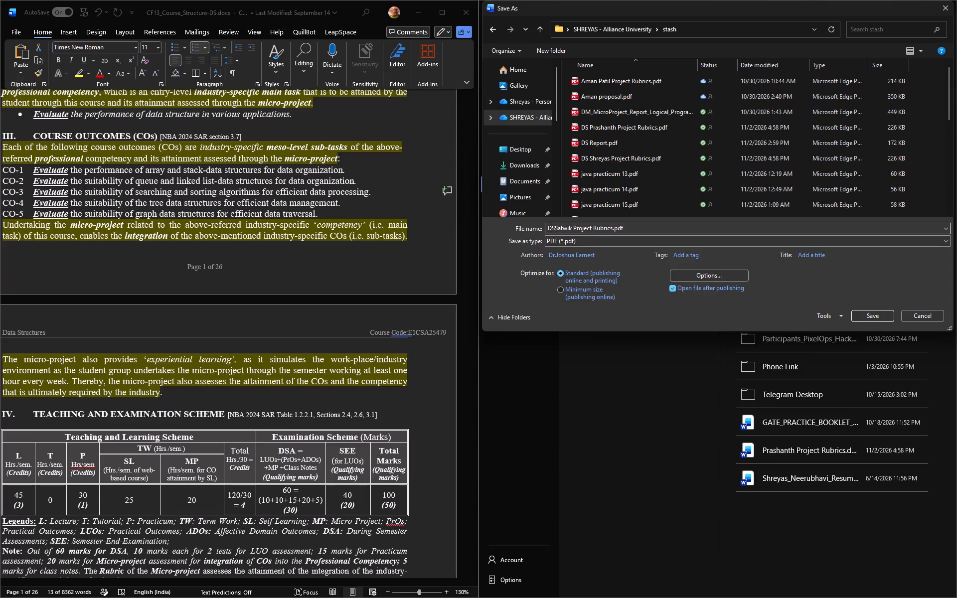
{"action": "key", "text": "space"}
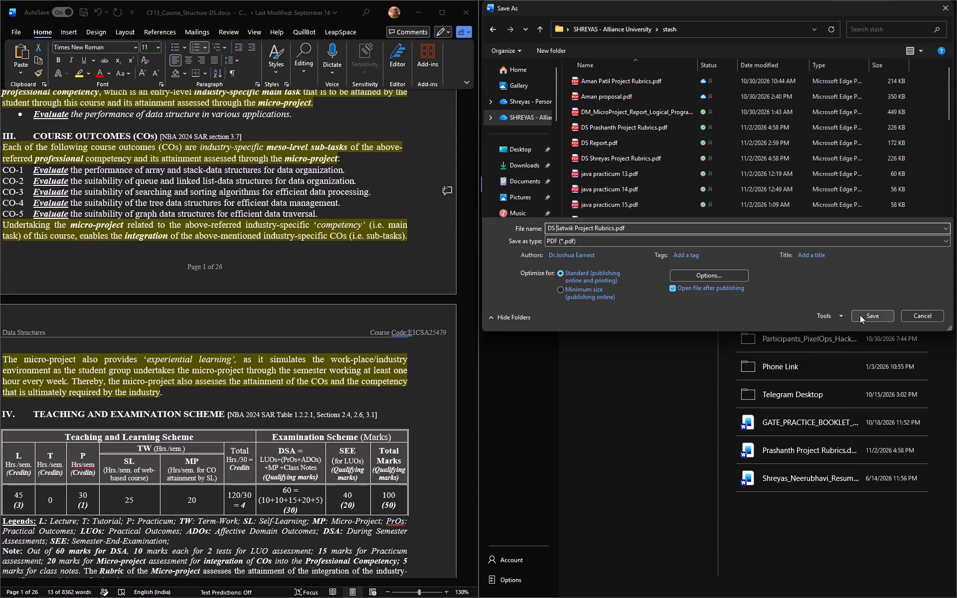
{"action": "left_click", "coordinate": [860, 315]}
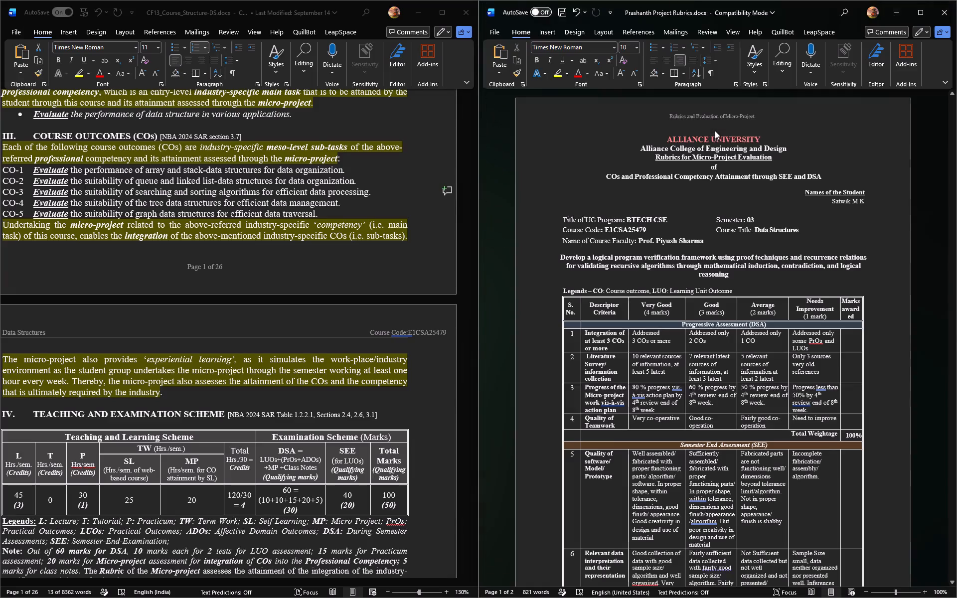
{"action": "key", "text": "ctrl+w"}
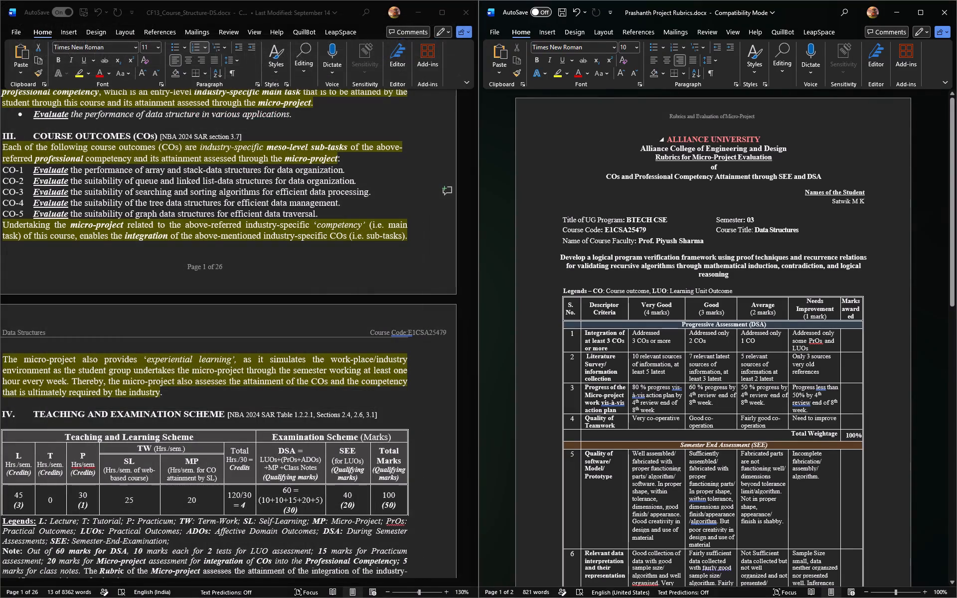
Replace the name under "Names of the Student" with the fourth student's name, Varshini with her initials.
{"action": "key", "text": "ctrl+BackSpace"}
{"action": "key", "text": "ctrl+BackSpace"}
{"action": "key", "text": "ctrl+BackSpace"}
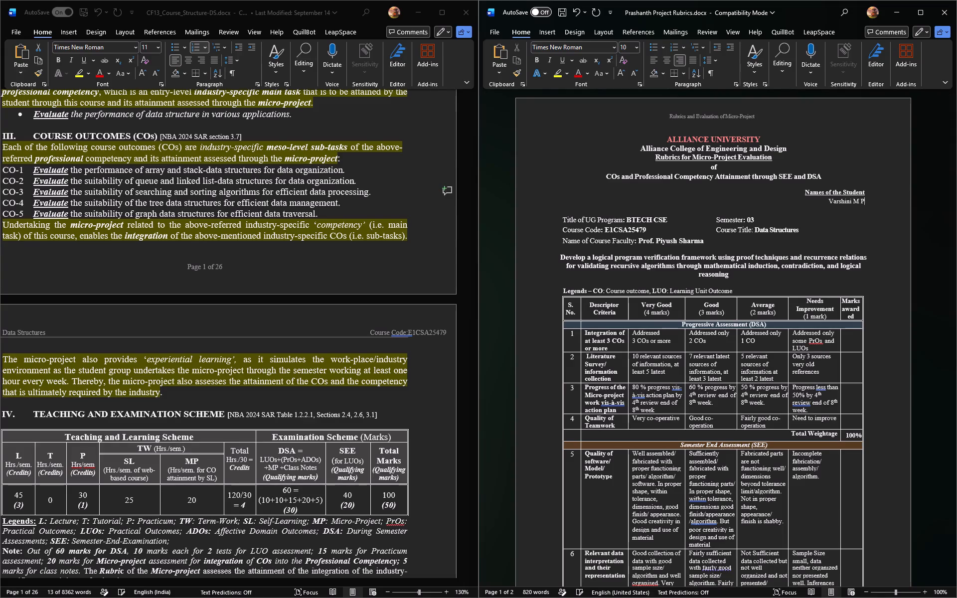
{"action": "left_click", "coordinate": [491, 32]}
{"action": "left_click", "coordinate": [528, 180]}
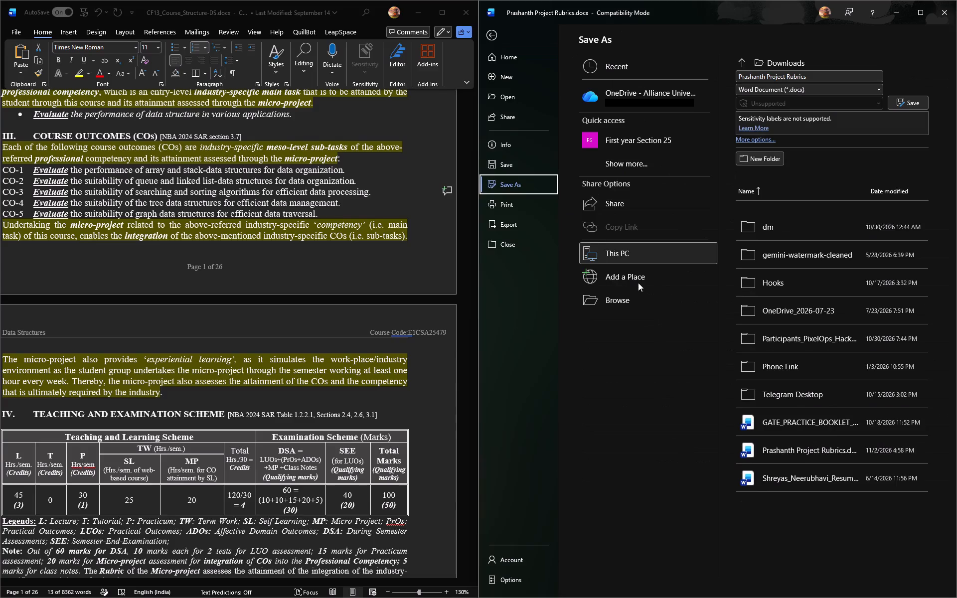
{"action": "left_click", "coordinate": [644, 290]}
{"action": "left_click", "coordinate": [599, 240]}
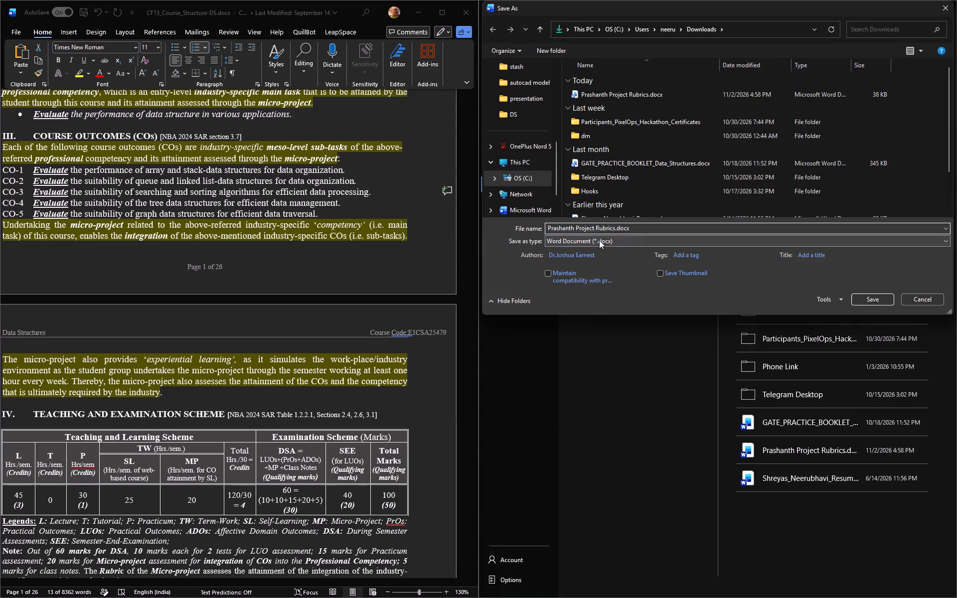
{"action": "left_click", "coordinate": [570, 293]}
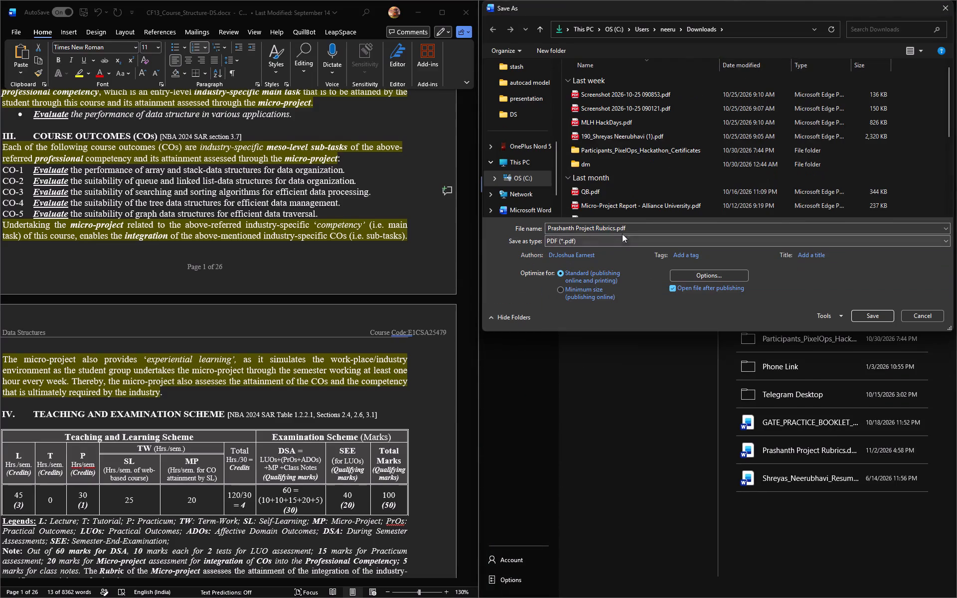
{"action": "double_click", "coordinate": [574, 229]}
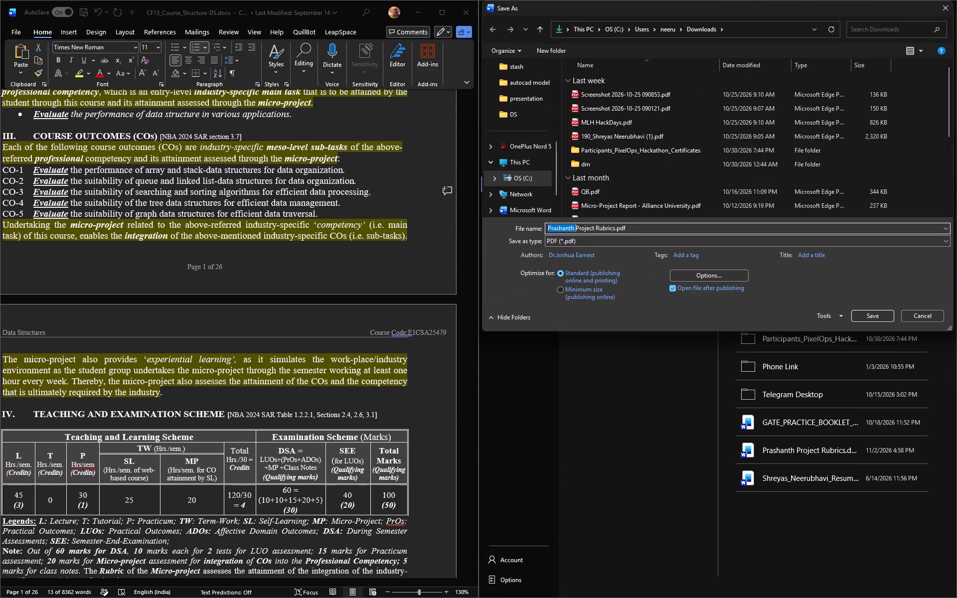
{"action": "key", "text": "ctrl+BackSpace"}
{"action": "left_click", "coordinate": [574, 229]}
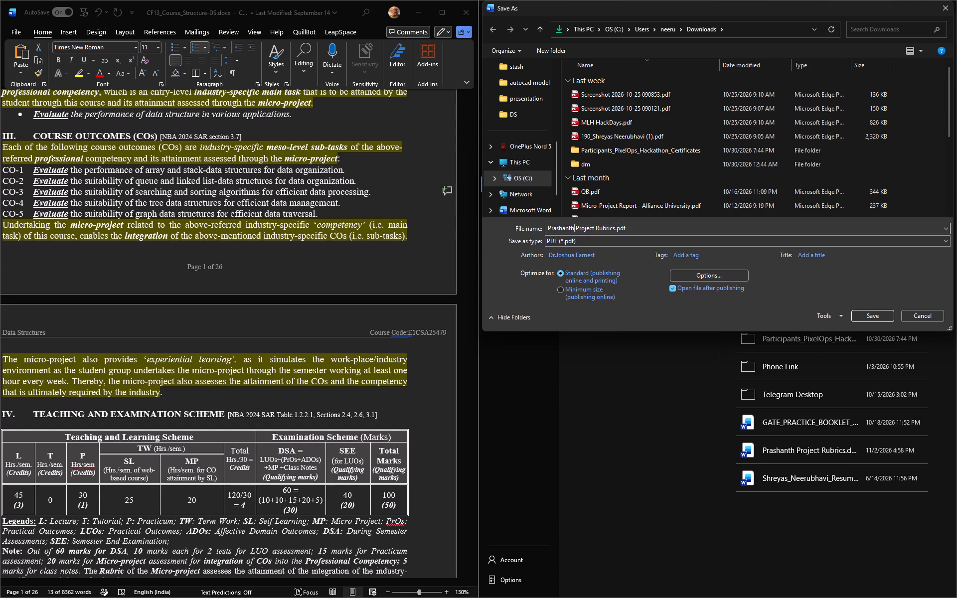
{"action": "key", "text": "ctrl+BackSpace"}
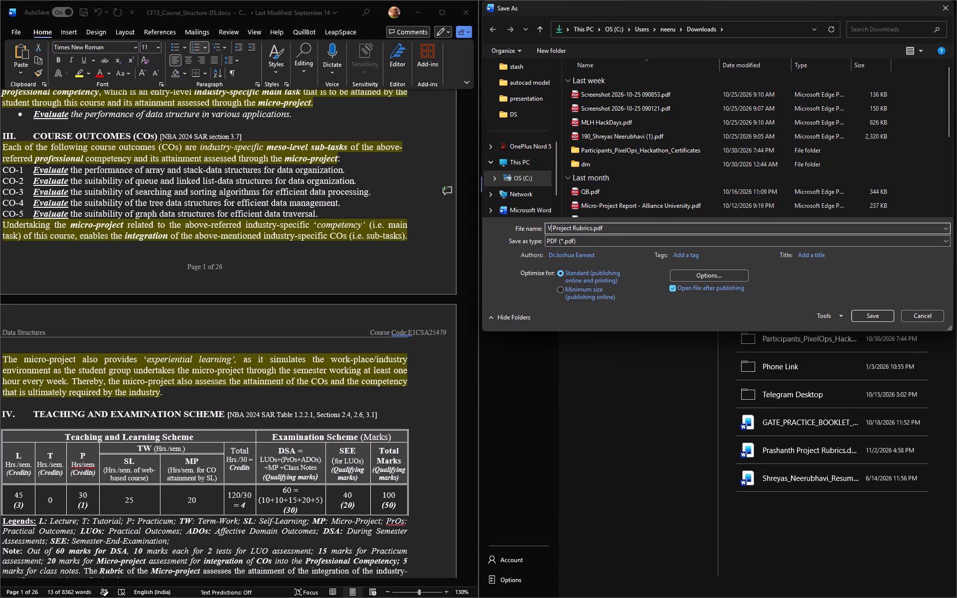
{"action": "key", "text": "ctrl+BackSpace"}
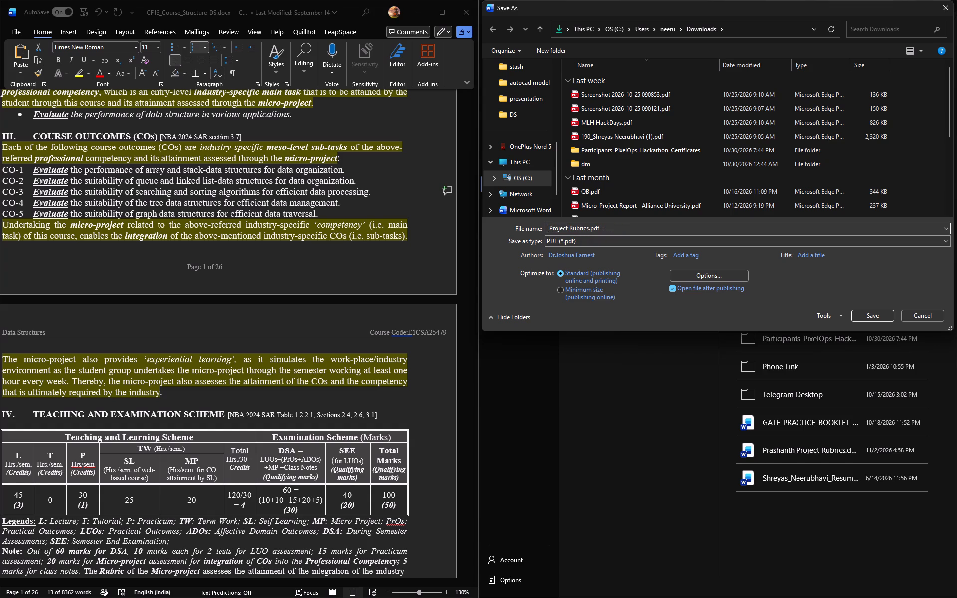
{"action": "type", "text": "DS"}
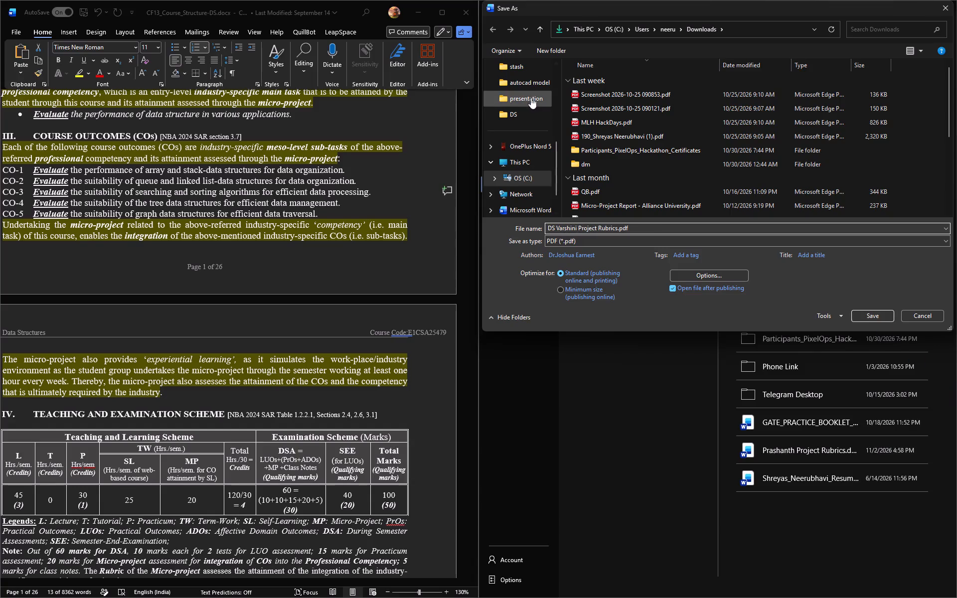
{"action": "scroll", "coordinate": [531, 95], "scroll_direction": "up", "scroll_amount": 4}
{"action": "left_click", "coordinate": [532, 115]}
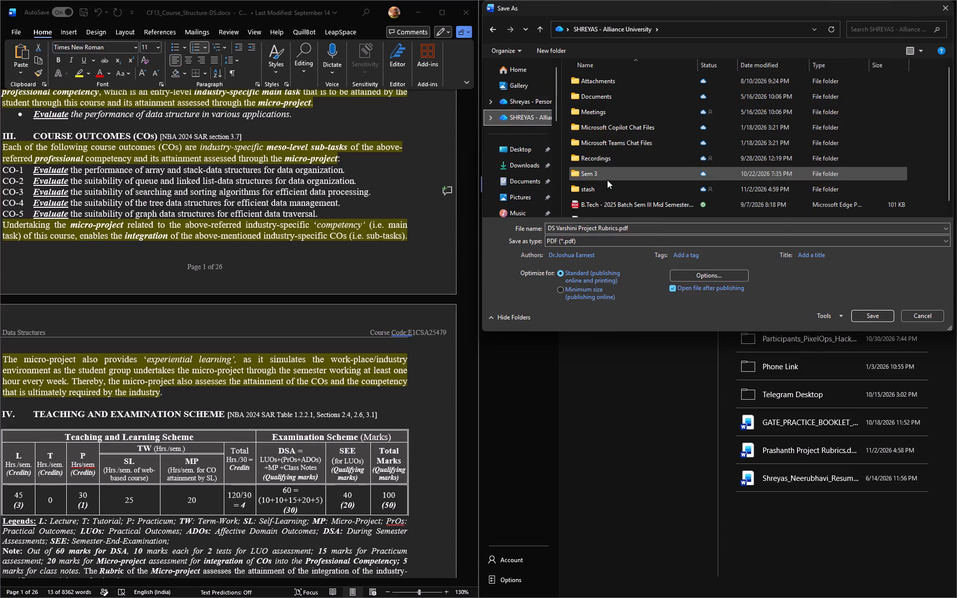
{"action": "double_click", "coordinate": [623, 189]}
{"action": "left_click", "coordinate": [867, 312]}
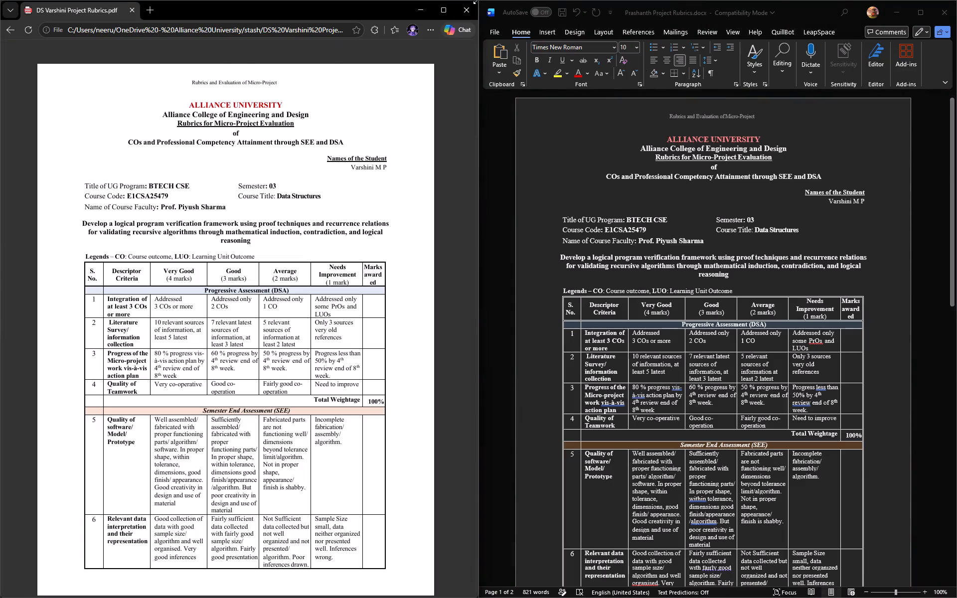
{"action": "left_click", "coordinate": [461, 13]}
Replace the name under "Names of the Student" with the fifth student's name, starting with "Aman".
{"action": "key", "text": "ctrl+BackSpace"}
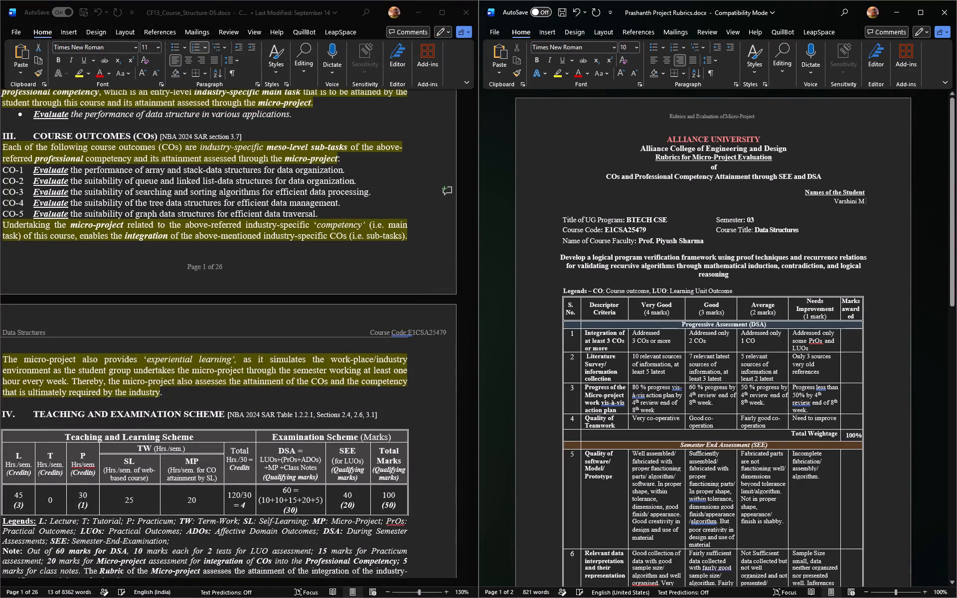
{"action": "key", "text": "ctrl+BackSpace"}
{"action": "key", "text": "ctrl+BackSpace"}
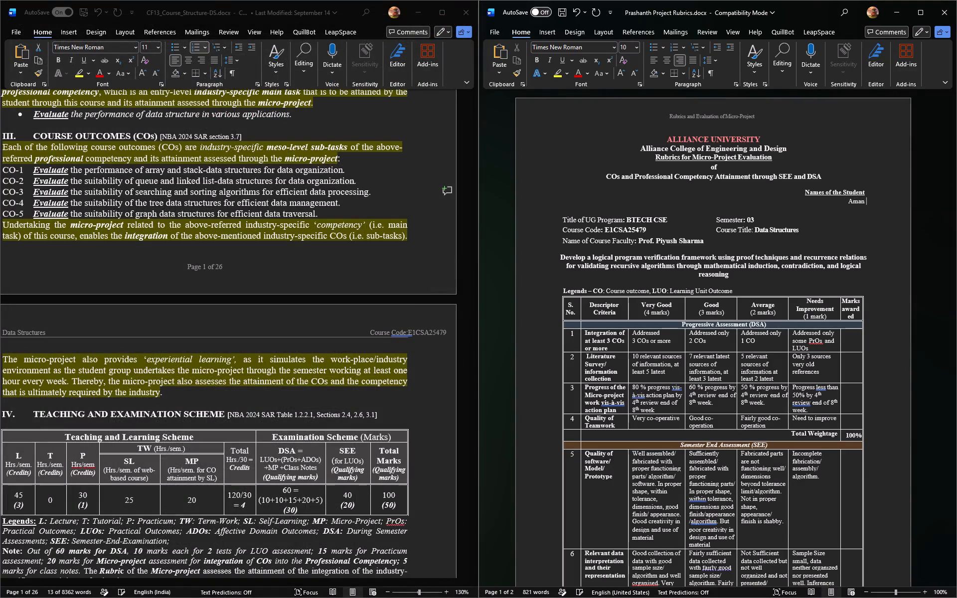